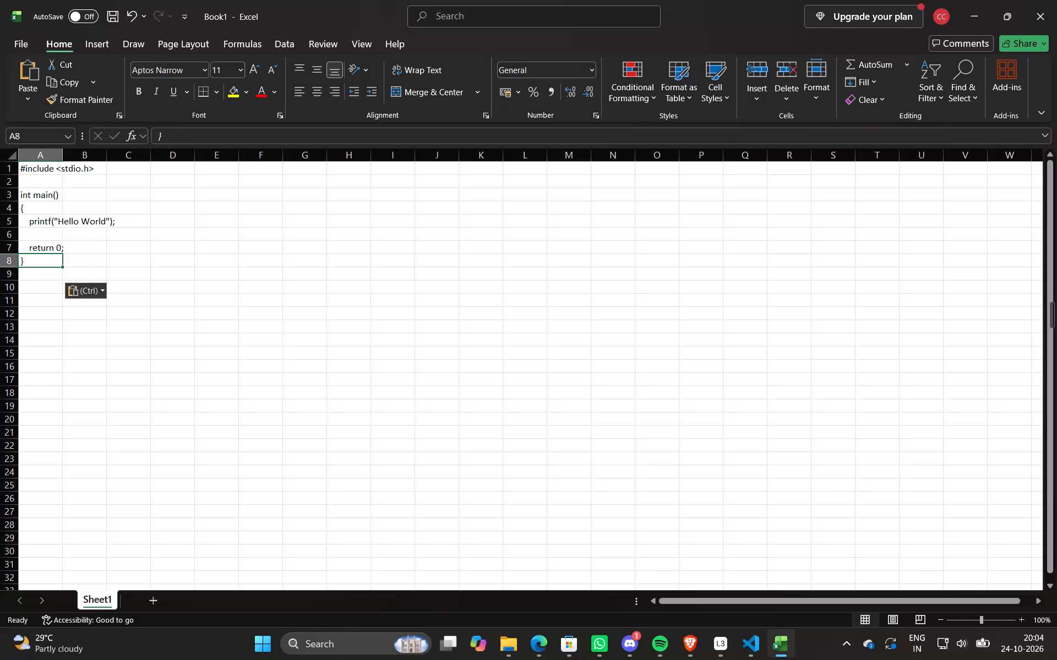
Search the computer for canva, open the Canva app's page in Microsoft Store and start its installation.
click(259, 645)
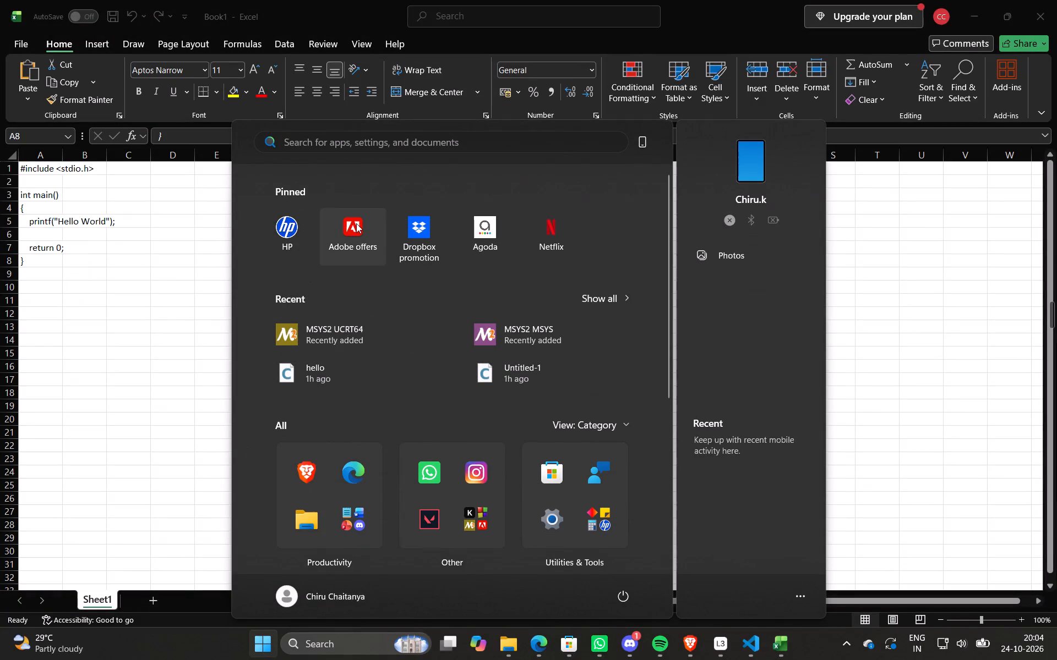
click(364, 141)
key(c)
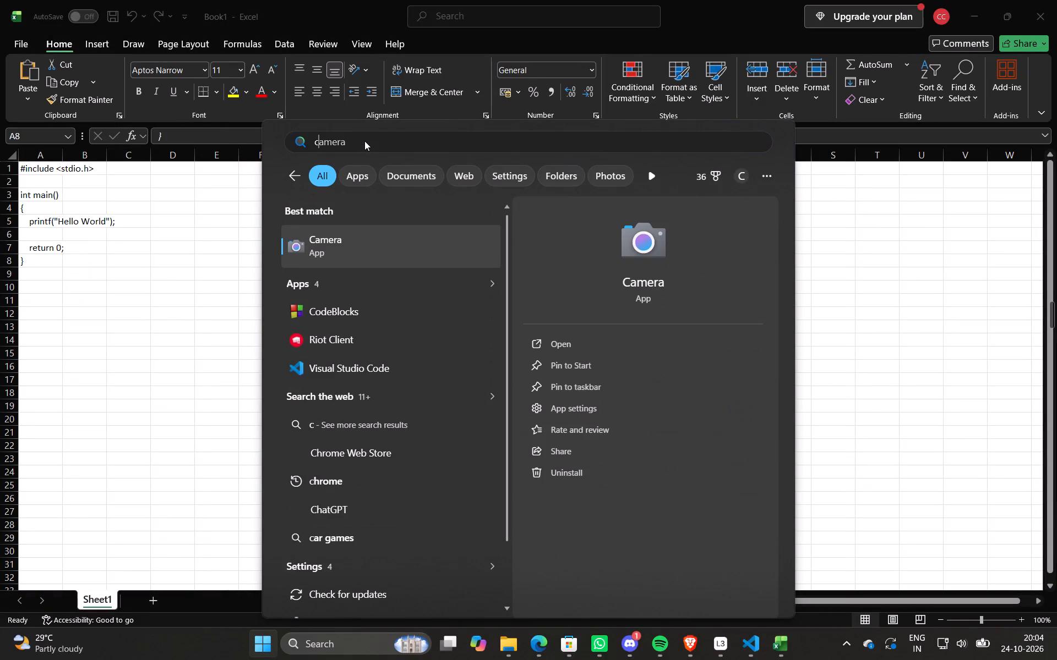
text(an)
text(va)
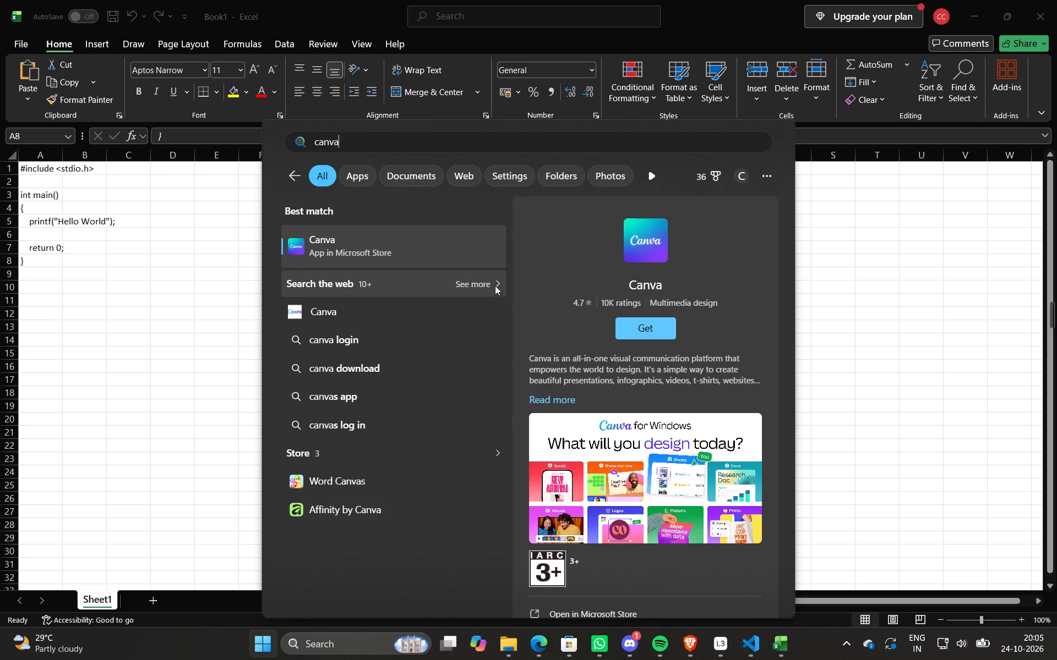
click(635, 322)
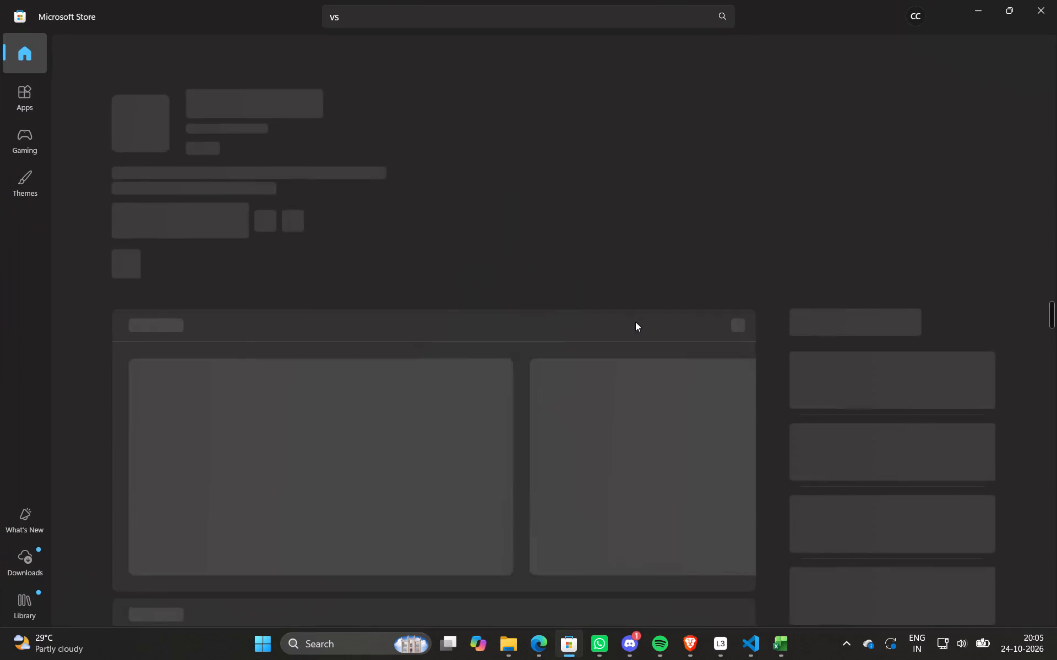
click(200, 261)
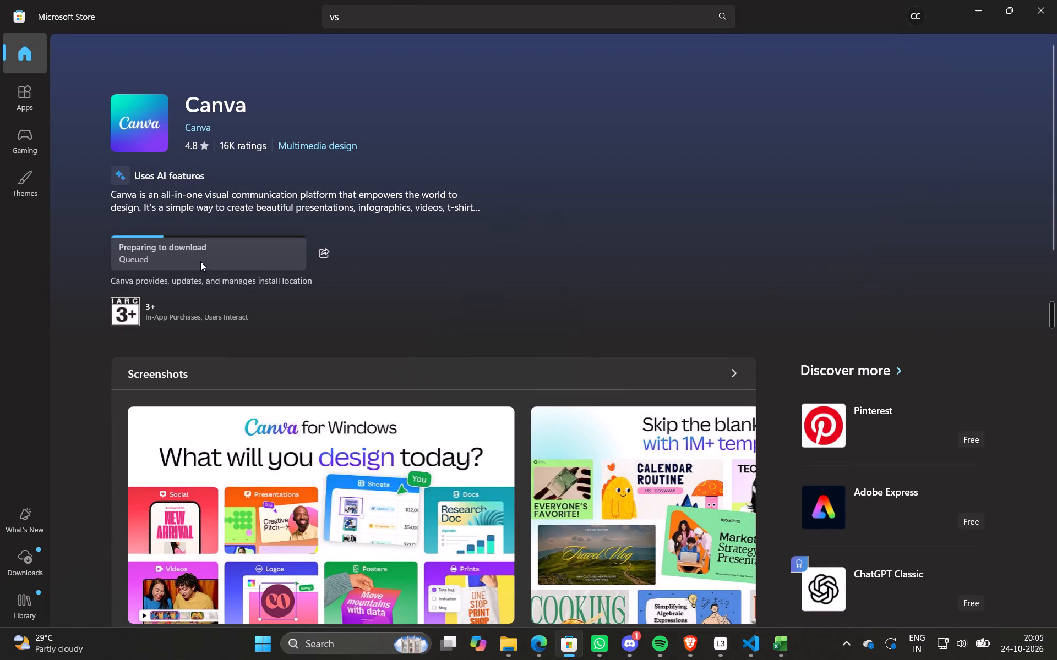
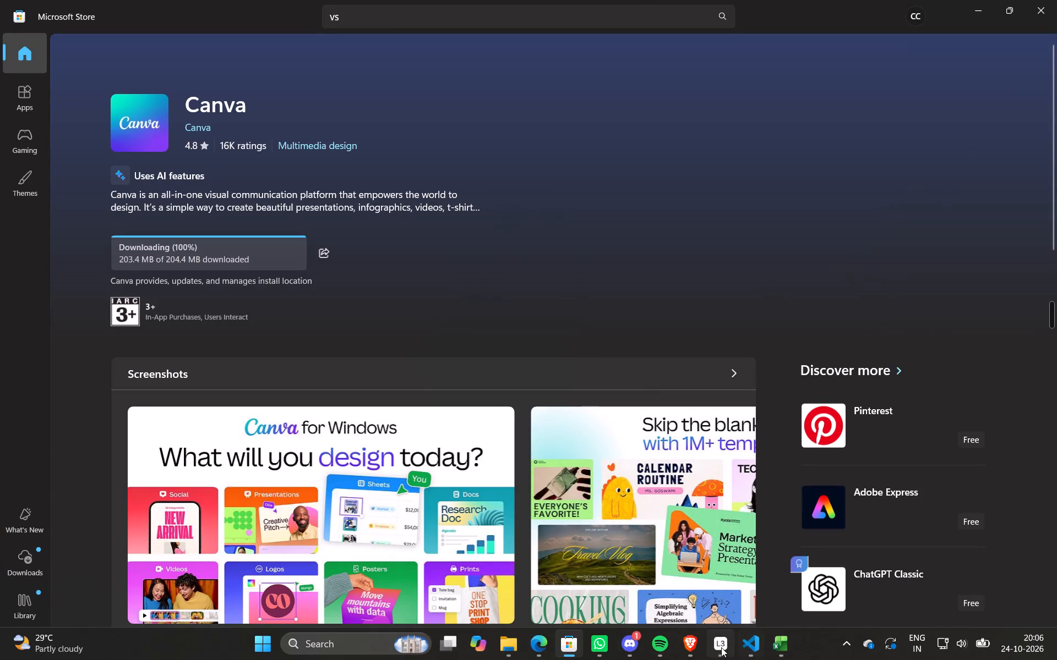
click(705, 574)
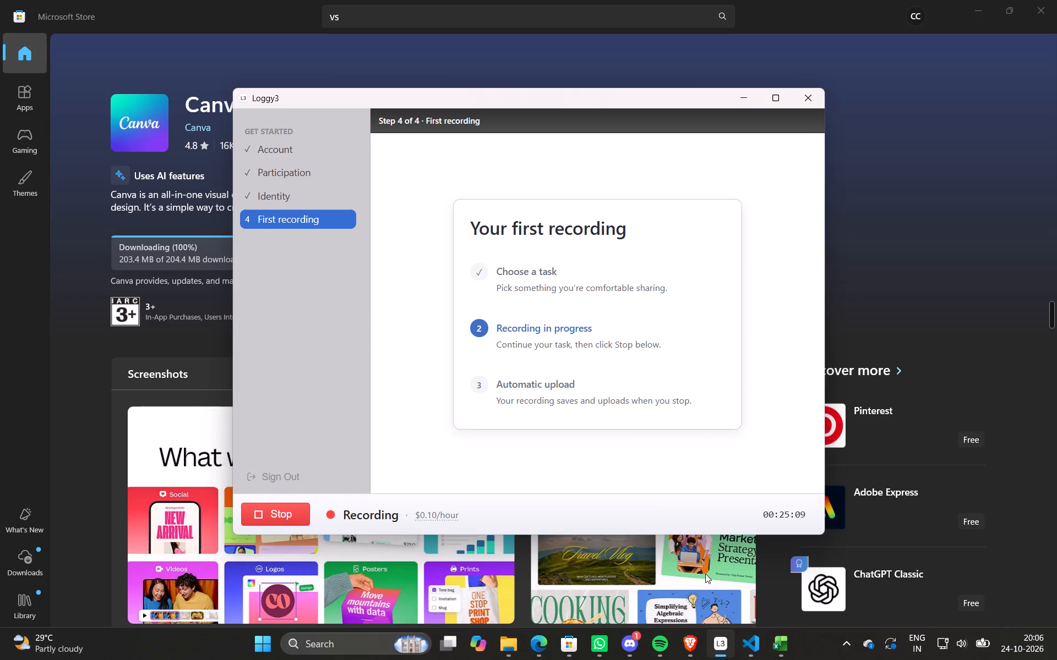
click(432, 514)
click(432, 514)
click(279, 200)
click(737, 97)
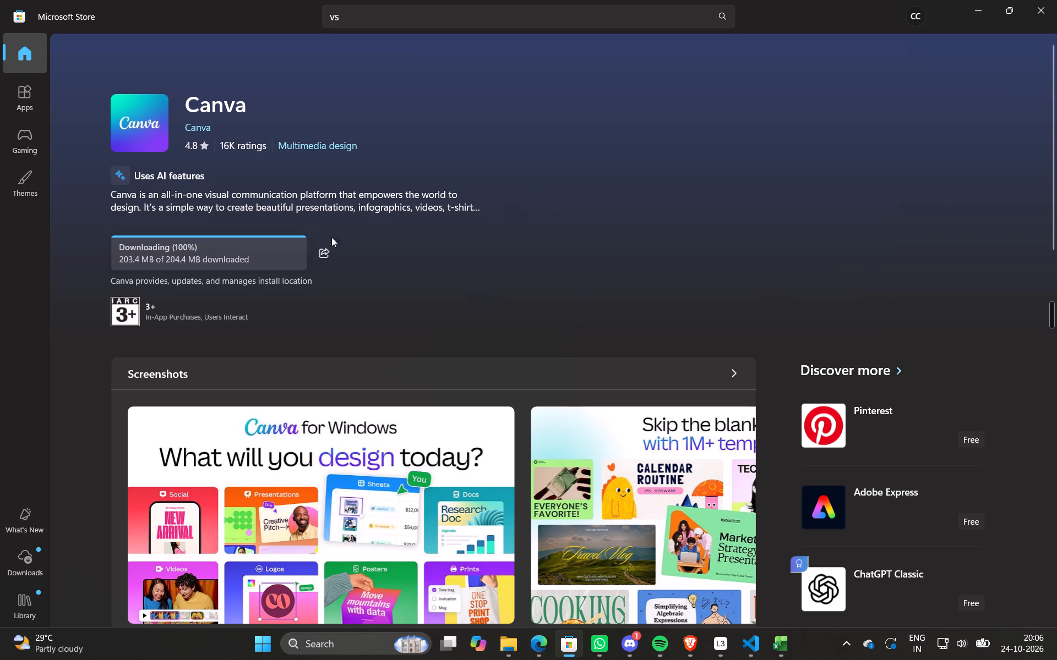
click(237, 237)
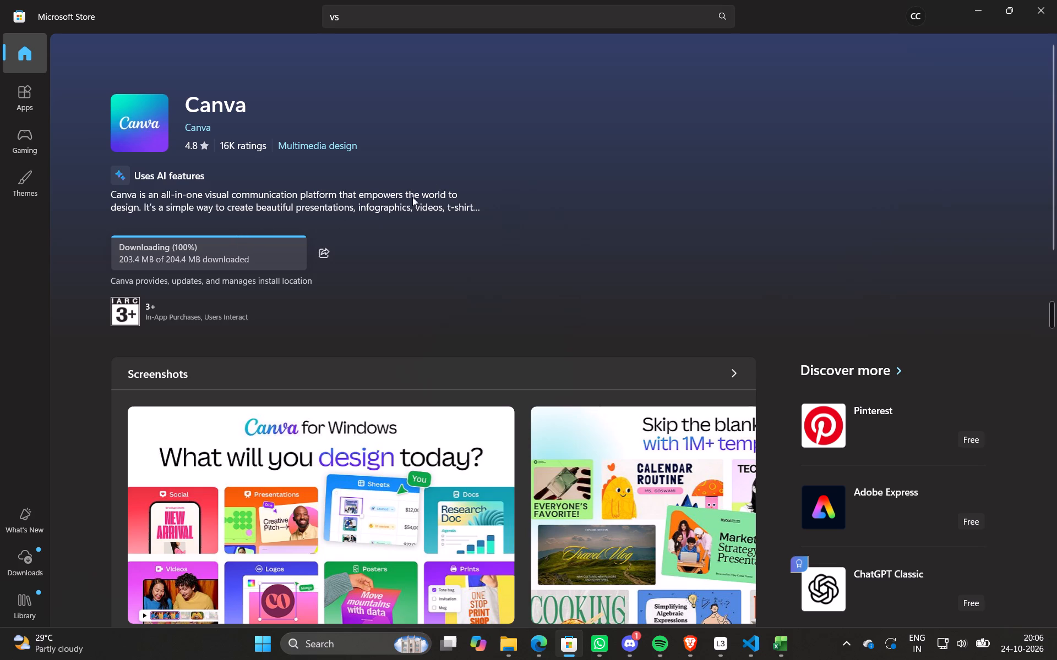
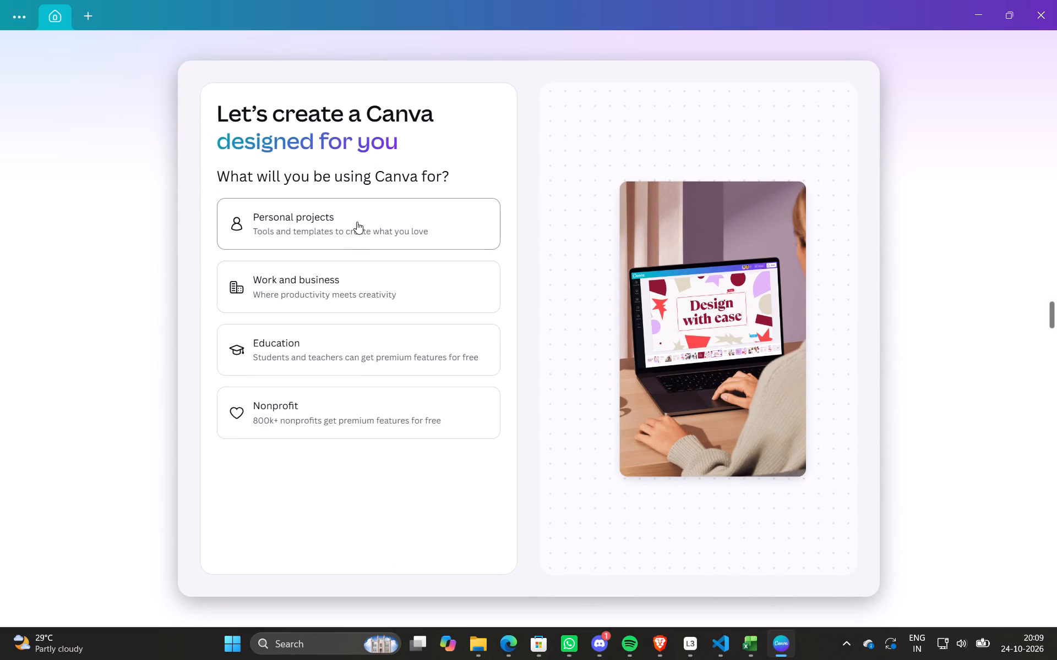
Choose "Work and business" as the intended use during the account setup.
click(353, 279)
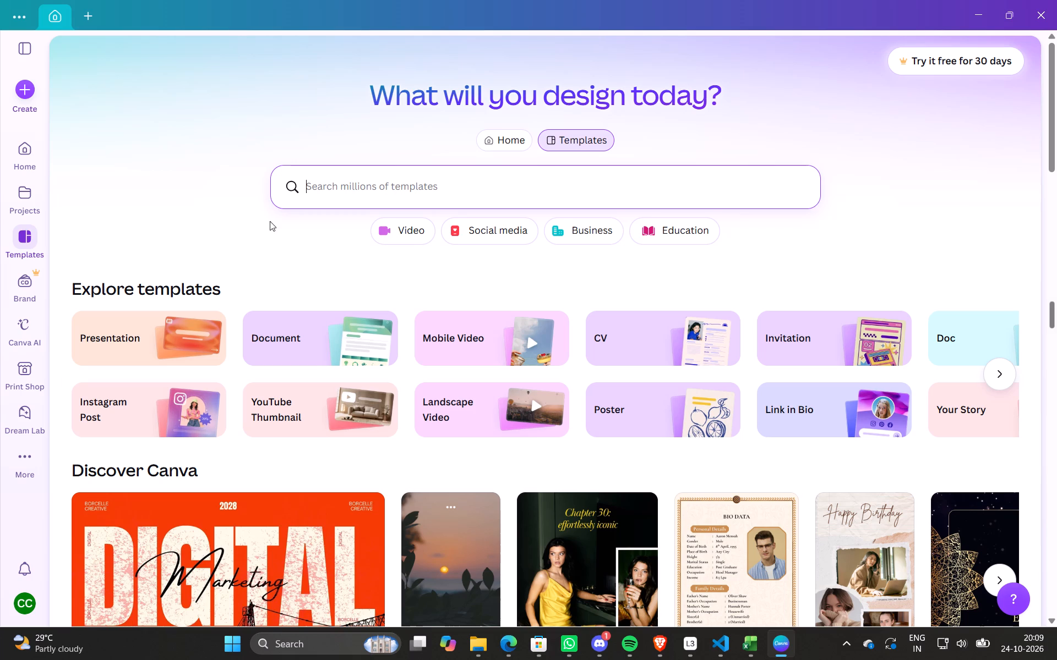
Open the Poster category of the design templates.
click(321, 181)
click(647, 420)
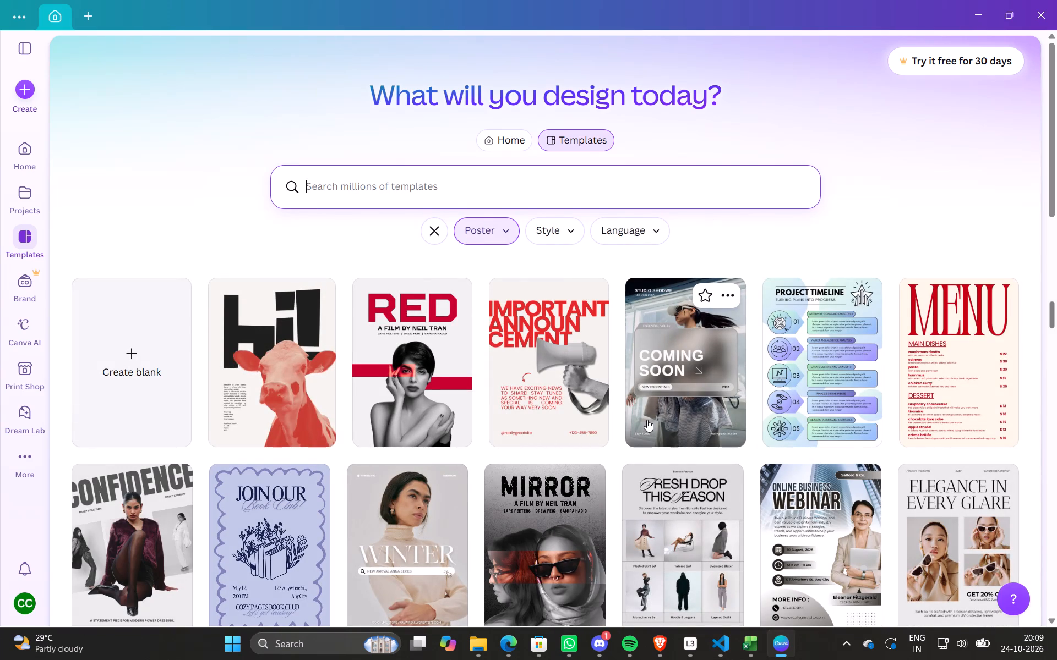
Browse the poster templates and compare their designs to find a suitable starting point.
scroll(647, 420, down, 2)
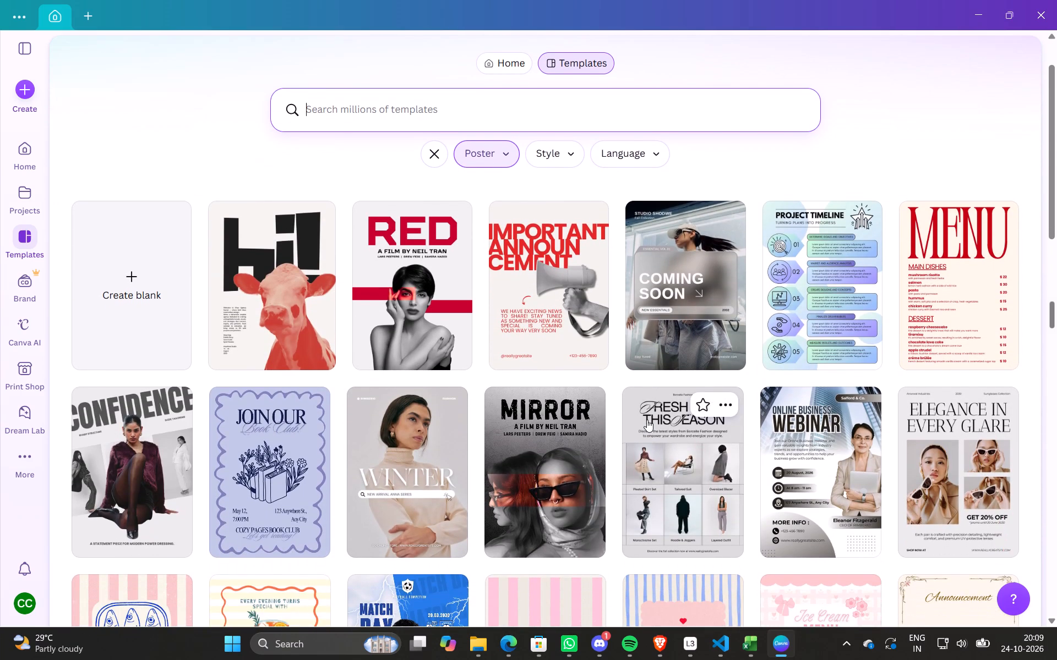
scroll(647, 420, down, 1)
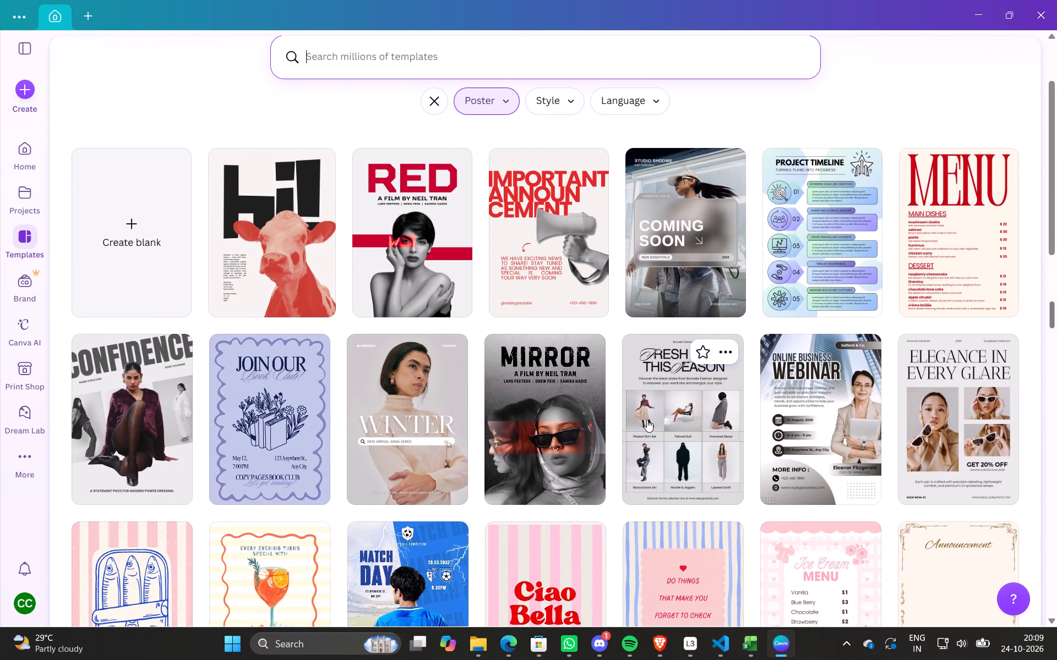
scroll(647, 420, down, 1)
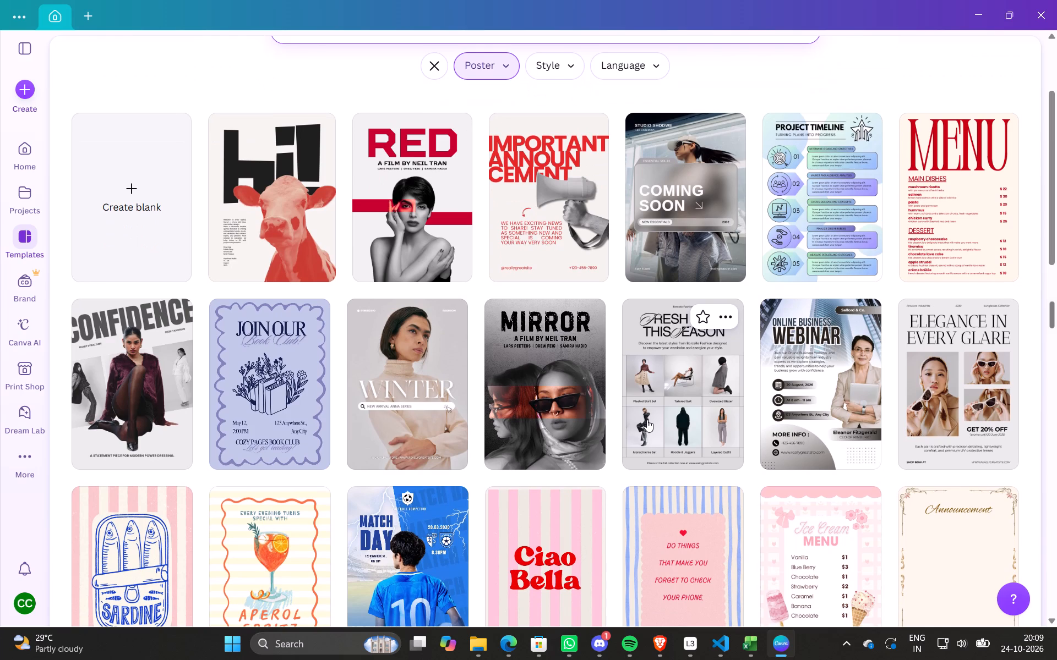
scroll(460, 459, down, 1)
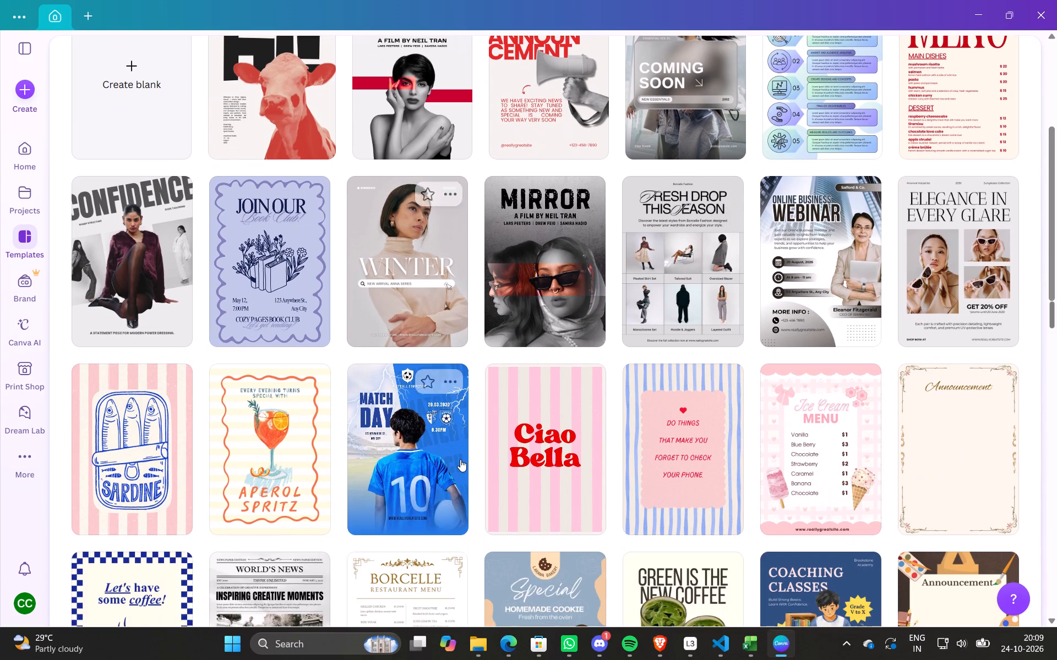
scroll(460, 459, down, 1)
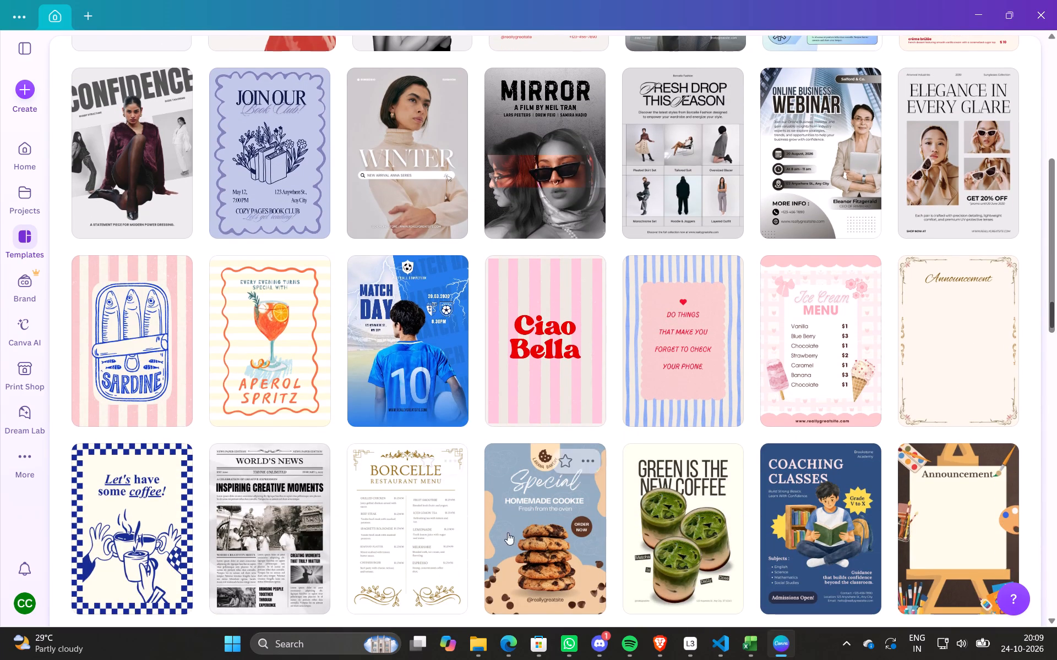
scroll(530, 530, down, 4)
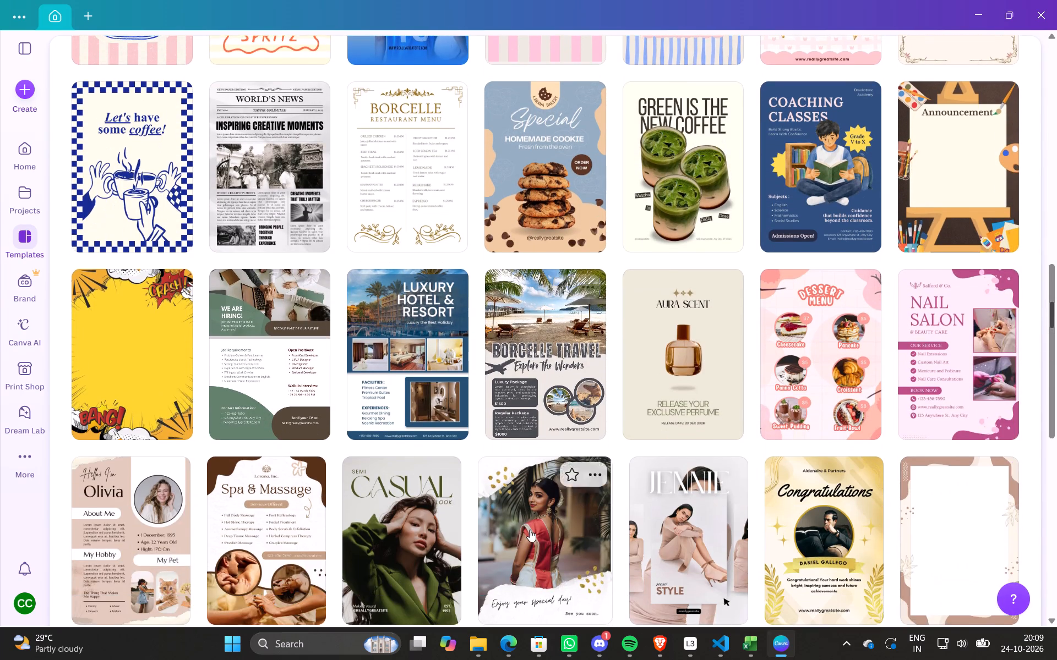
scroll(530, 530, down, 1)
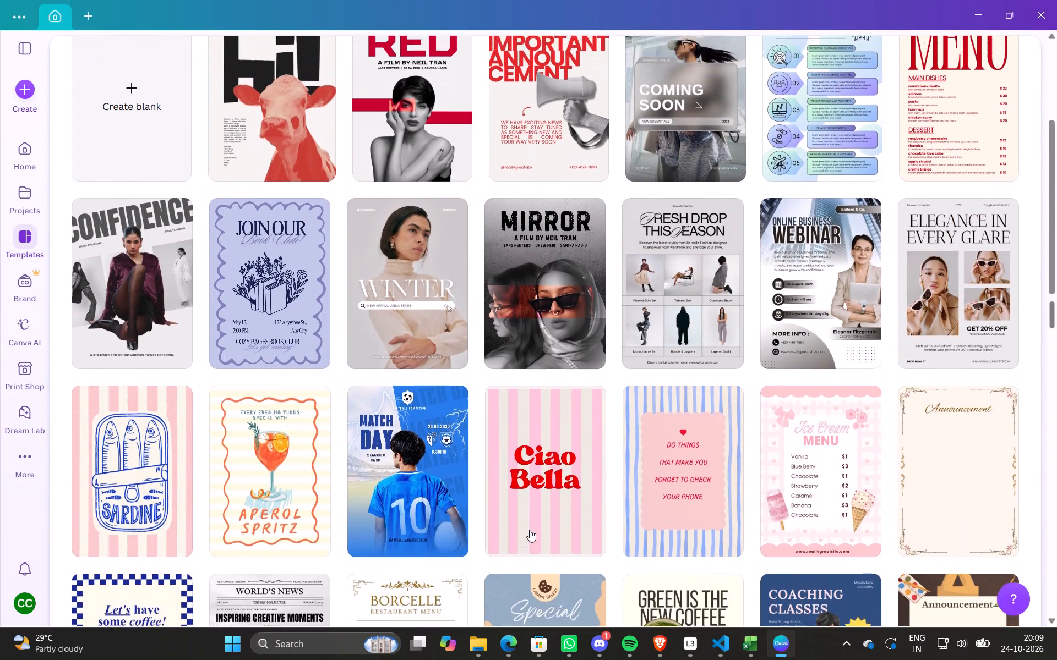
scroll(521, 563, up, 1)
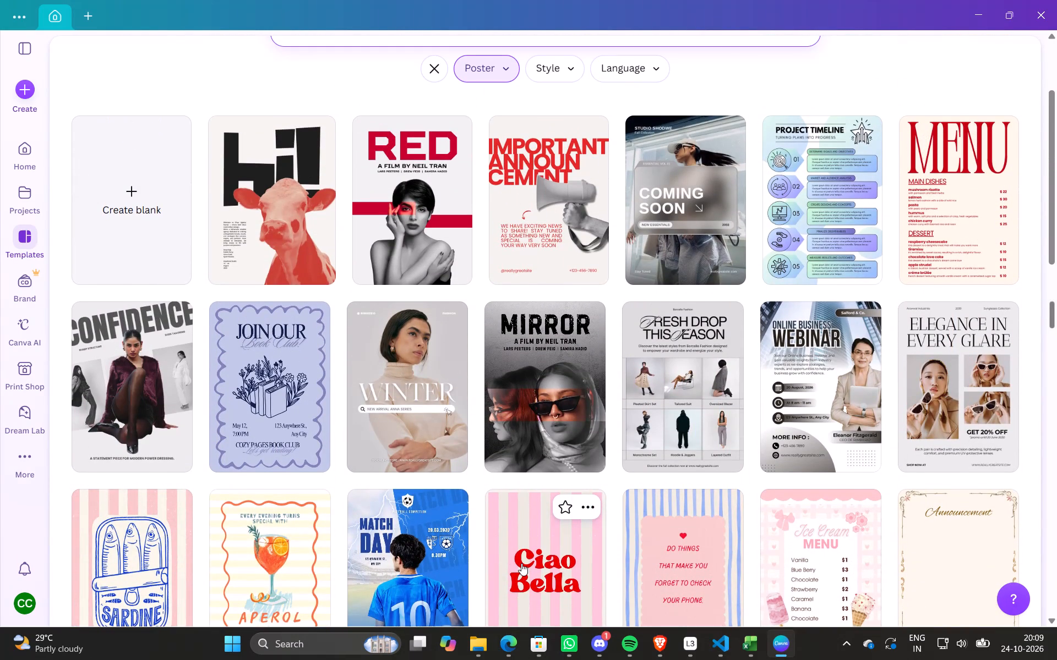
scroll(521, 563, down, 4)
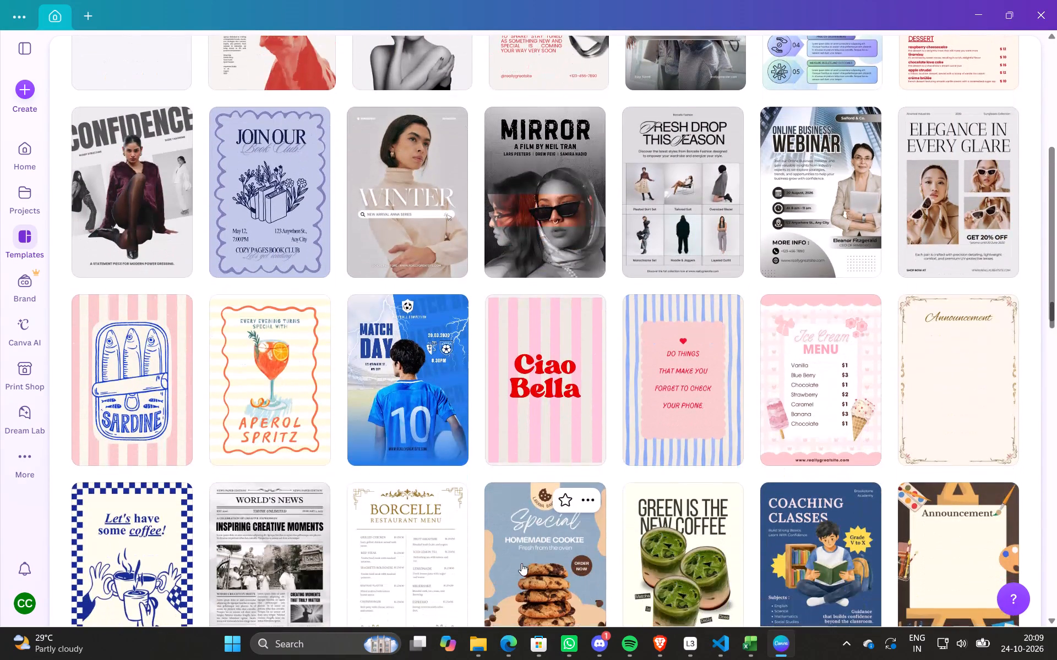
scroll(521, 563, down, 5)
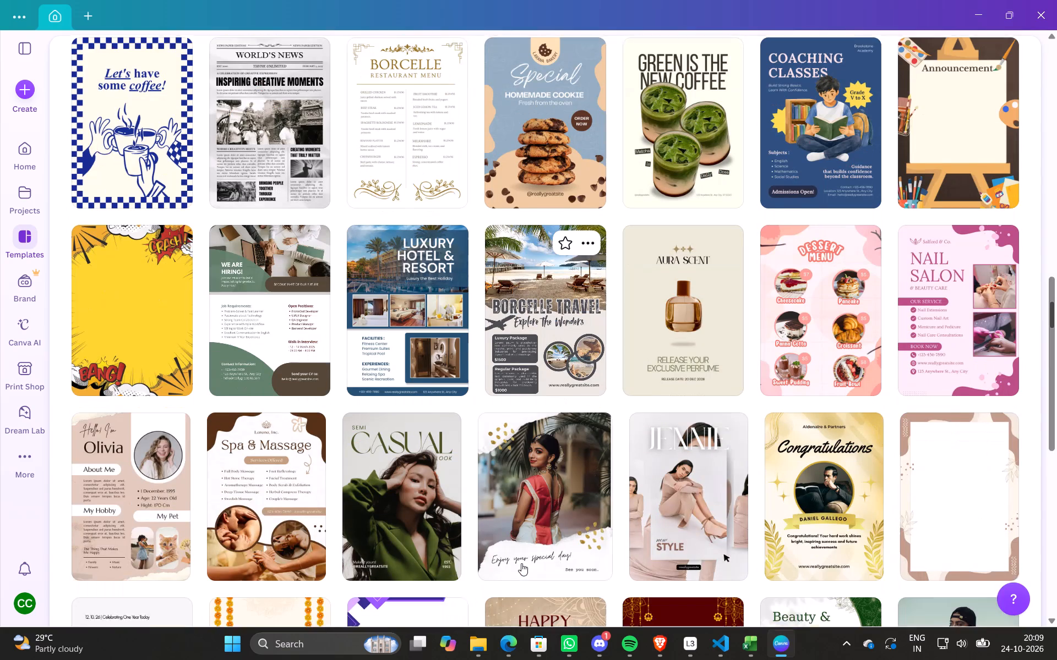
scroll(521, 563, down, 4)
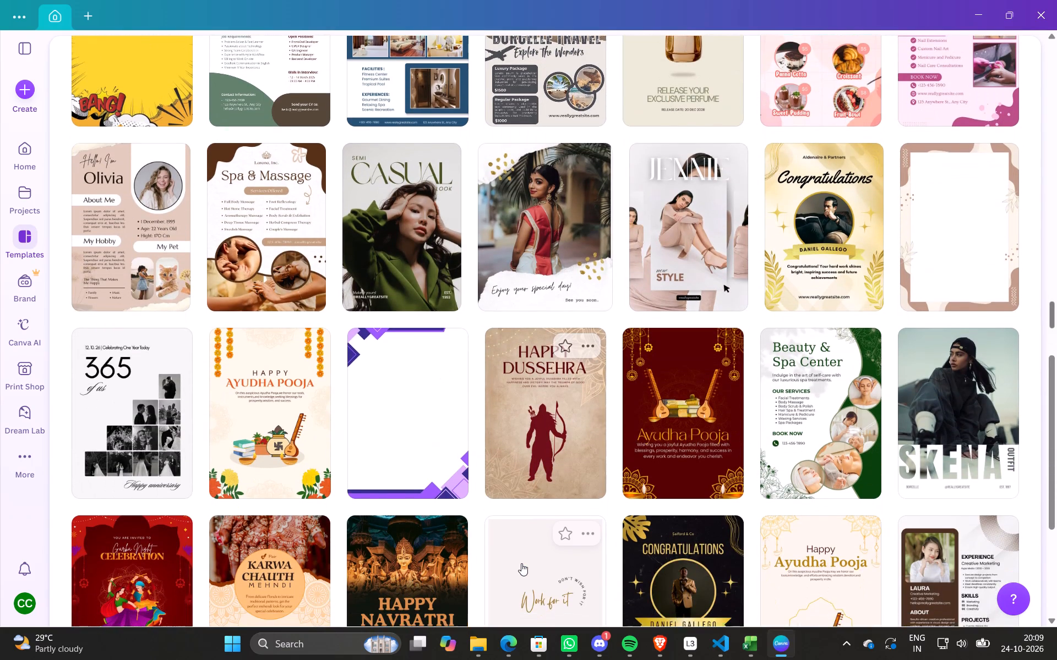
scroll(521, 563, down, 3)
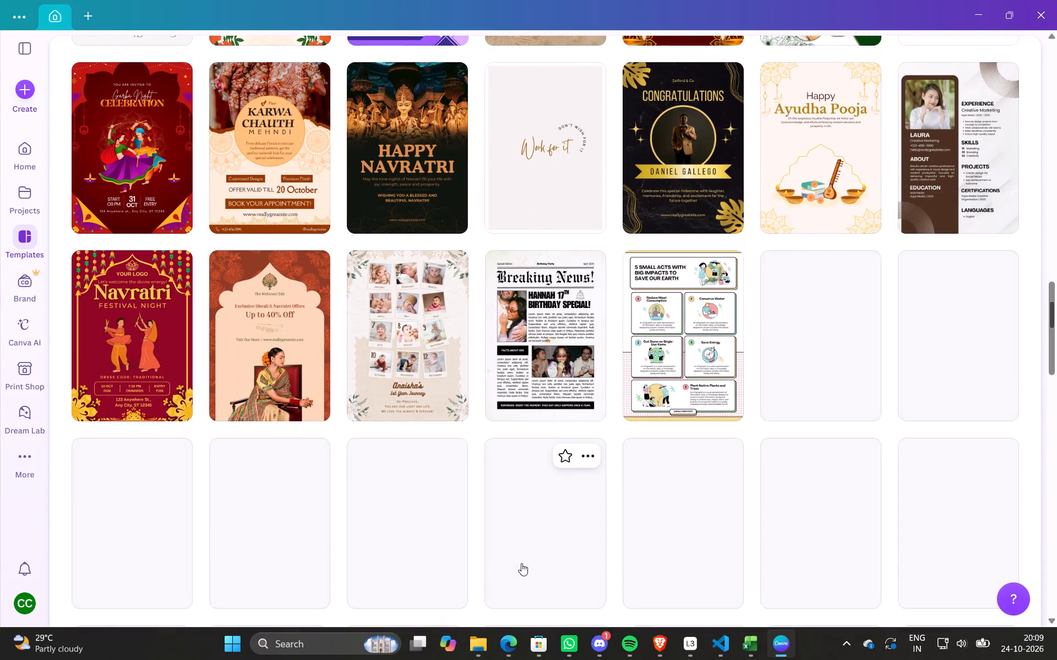
scroll(521, 563, down, 1)
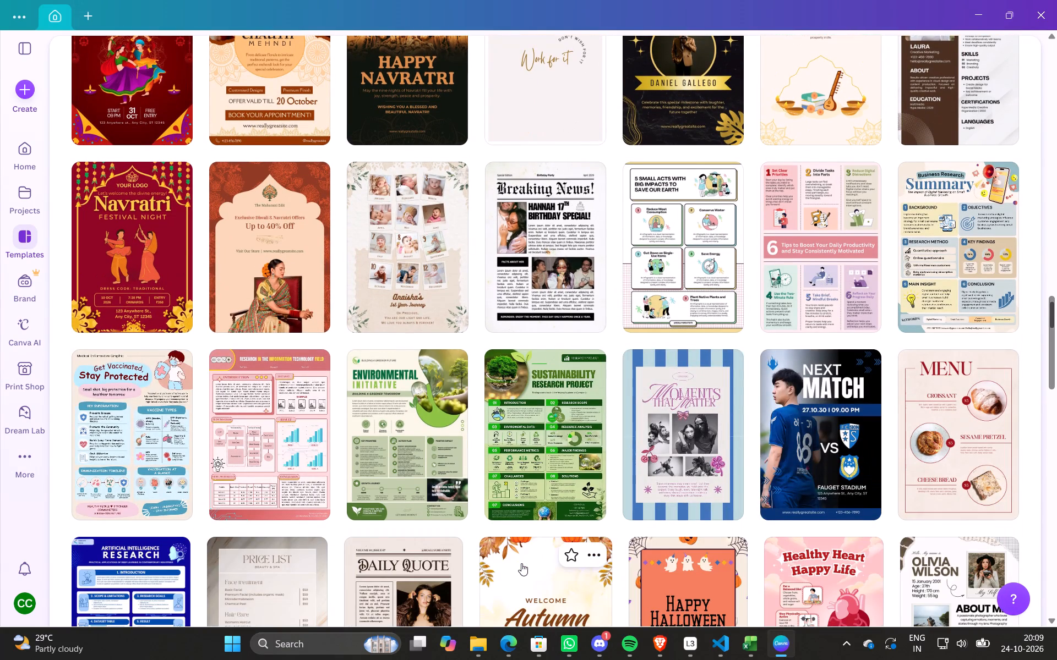
scroll(521, 563, down, 5)
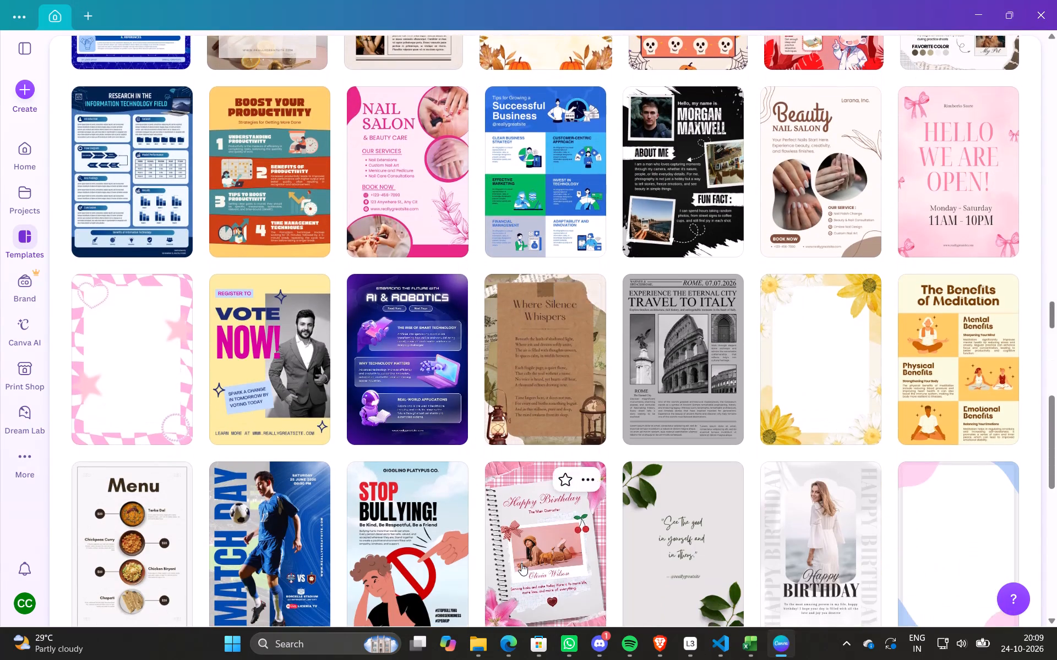
scroll(521, 563, down, 7)
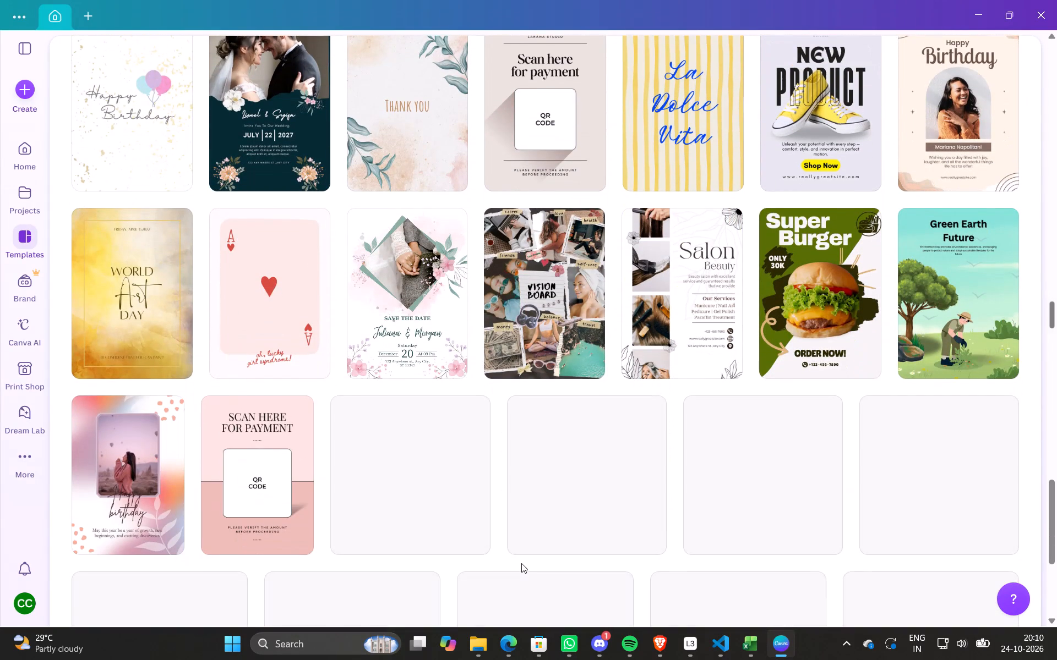
scroll(521, 563, down, 1)
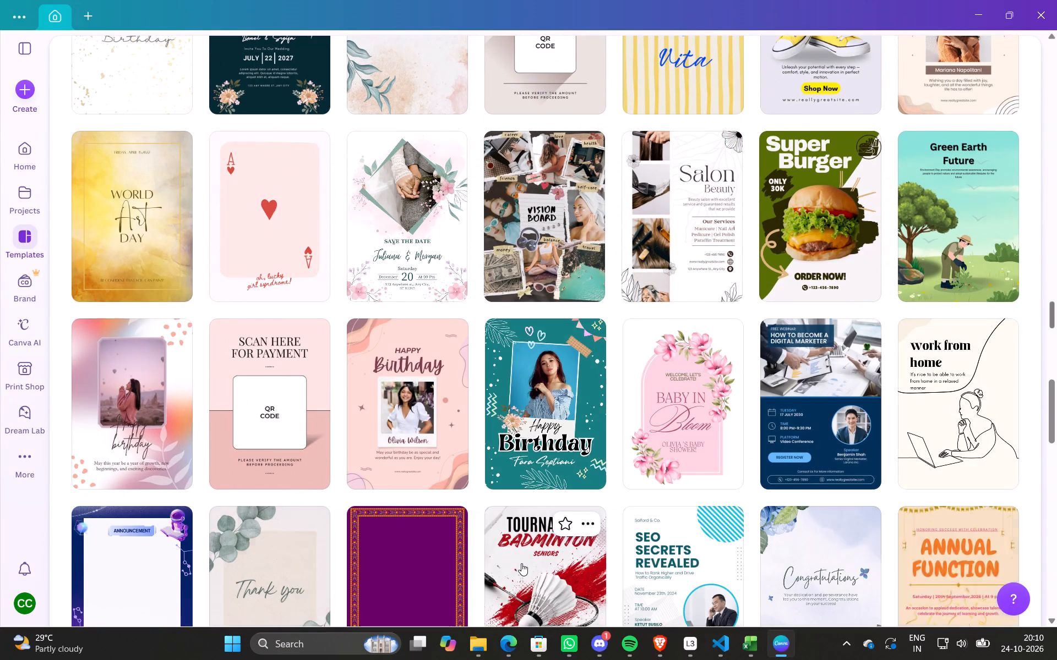
scroll(521, 563, down, 3)
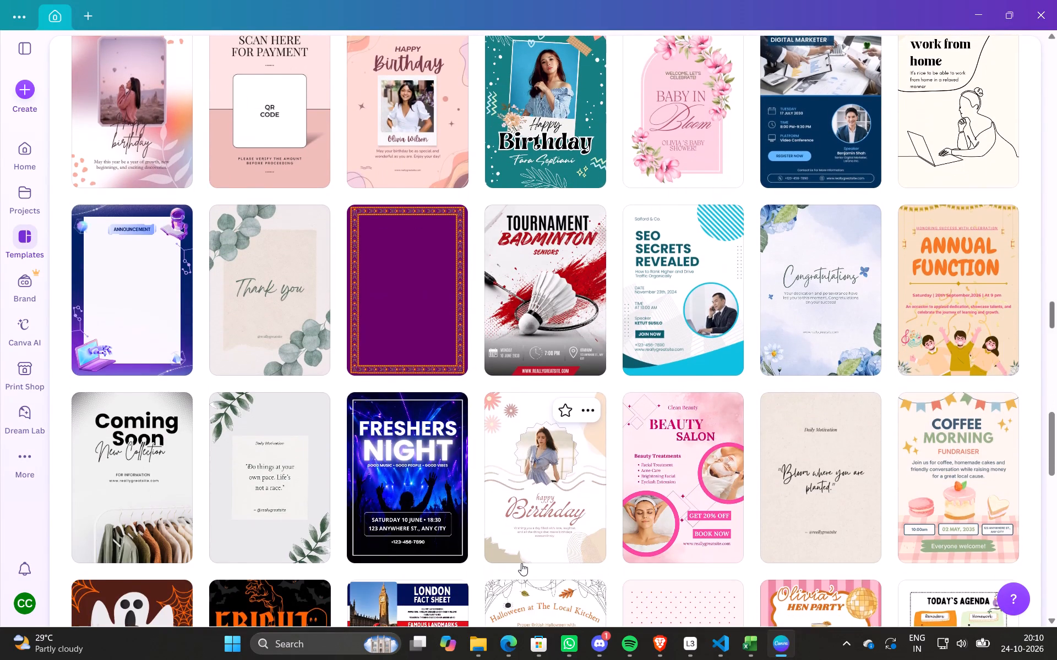
scroll(521, 563, down, 7)
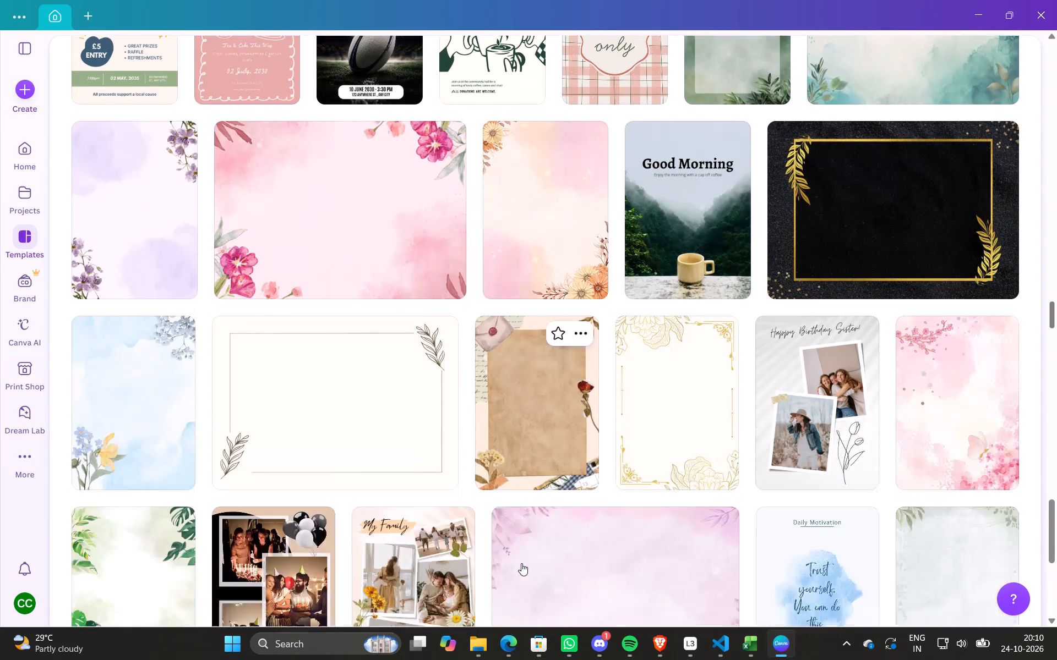
scroll(521, 563, down, 4)
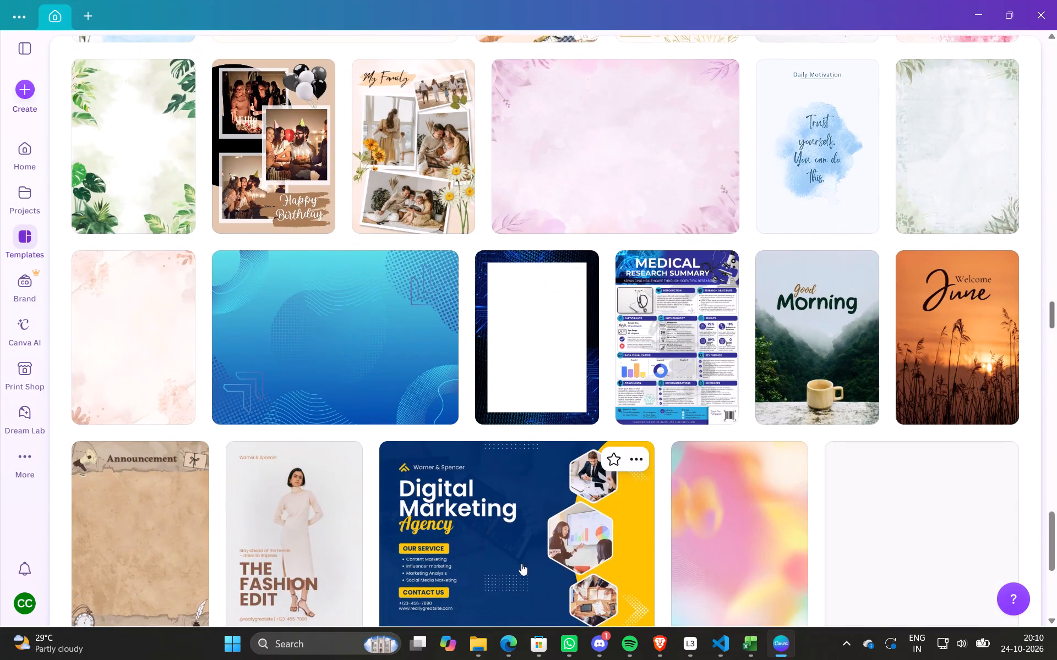
scroll(521, 563, down, 2)
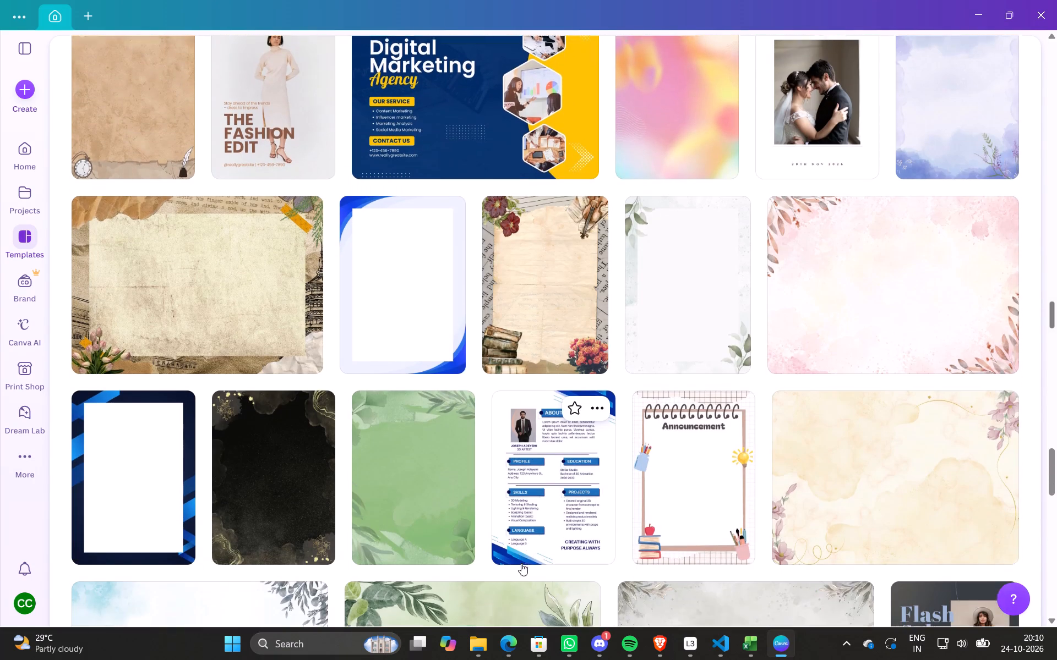
scroll(521, 563, down, 1)
scroll(521, 563, up, 10)
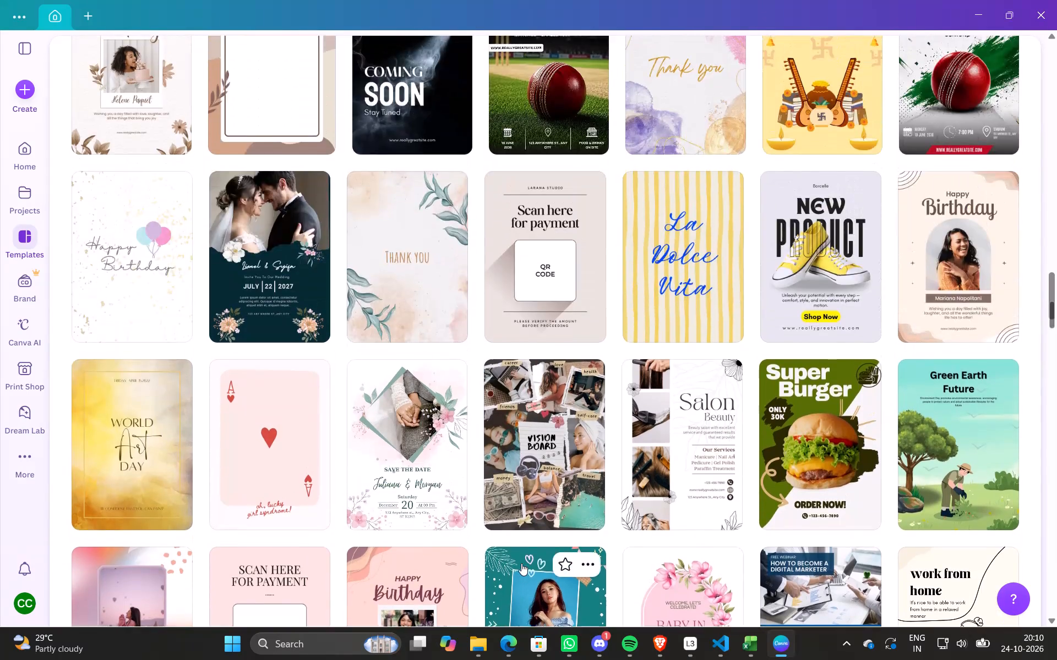
scroll(521, 563, up, 1)
scroll(511, 659, up, 1)
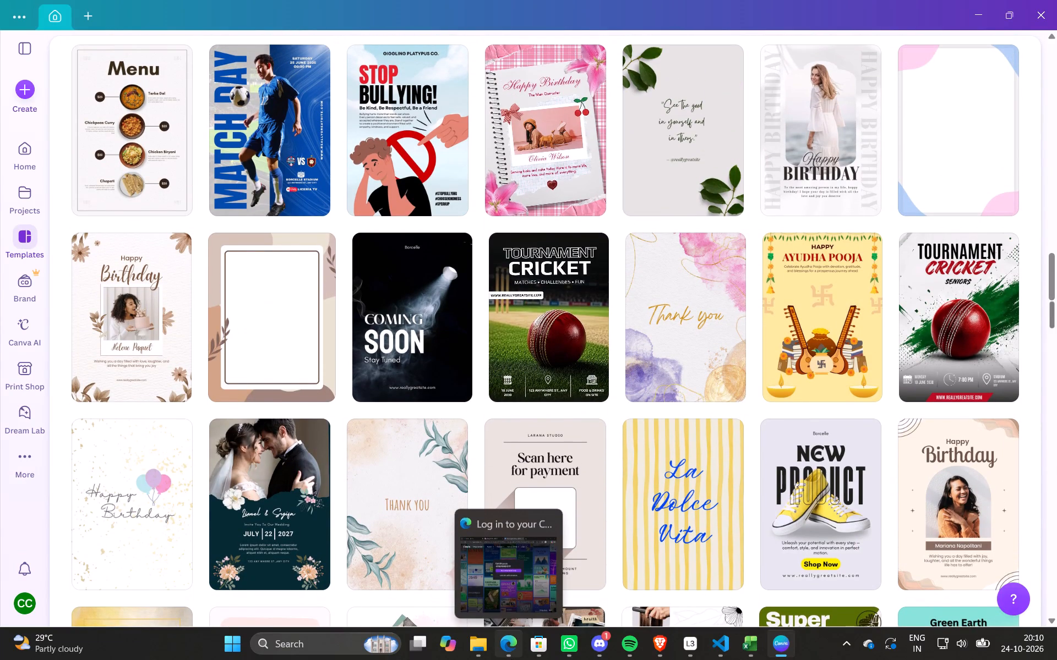
scroll(481, 277, up, 1)
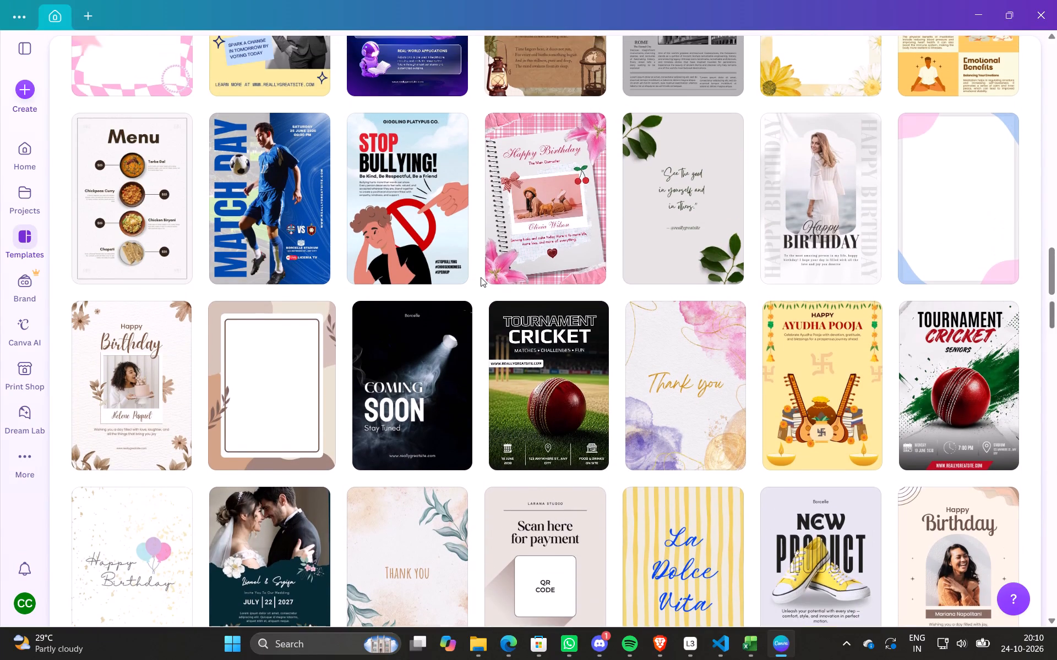
scroll(481, 277, up, 3)
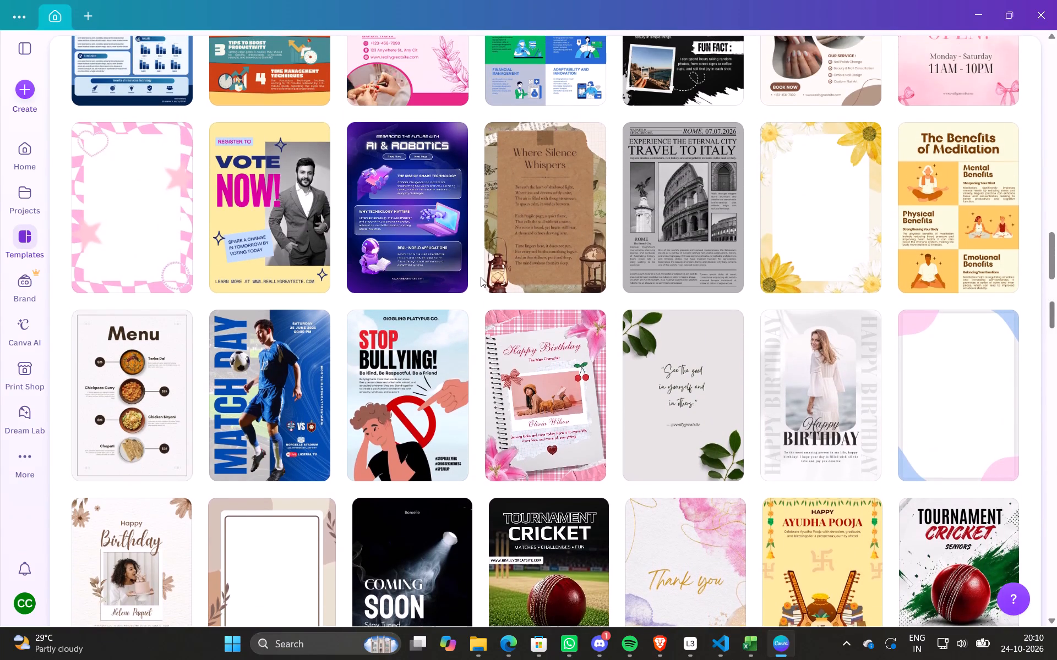
scroll(481, 277, up, 5)
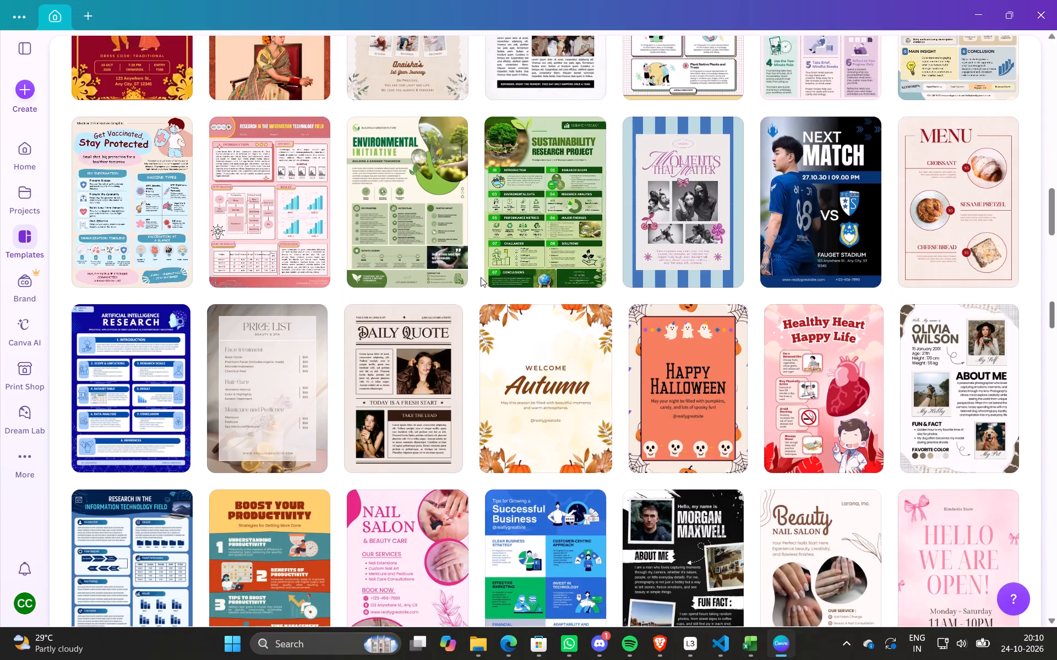
scroll(481, 277, up, 5)
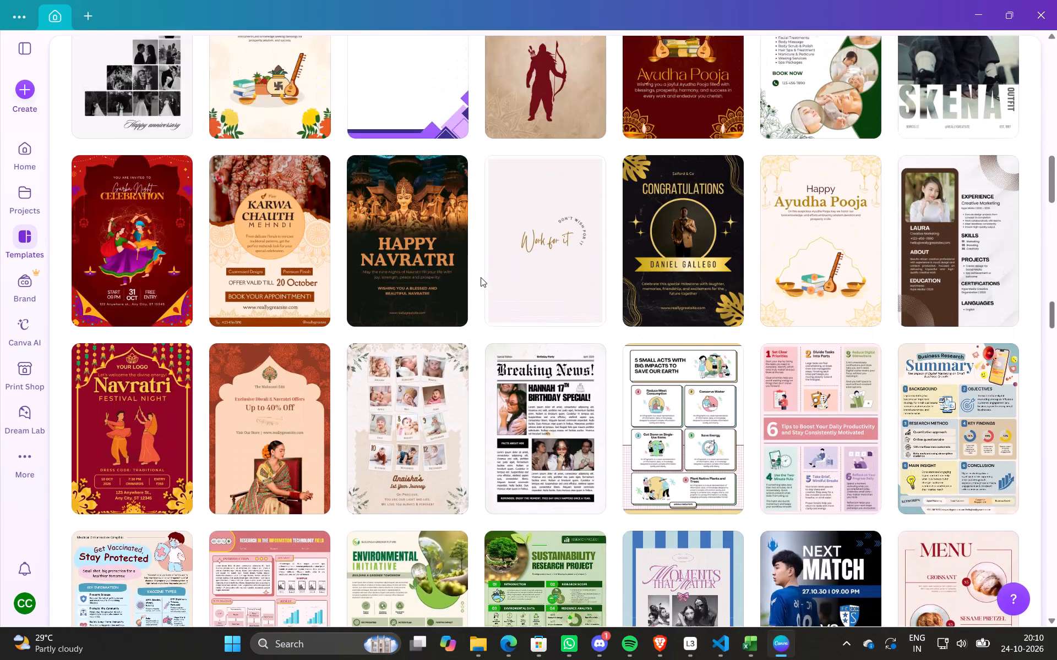
scroll(481, 277, up, 4)
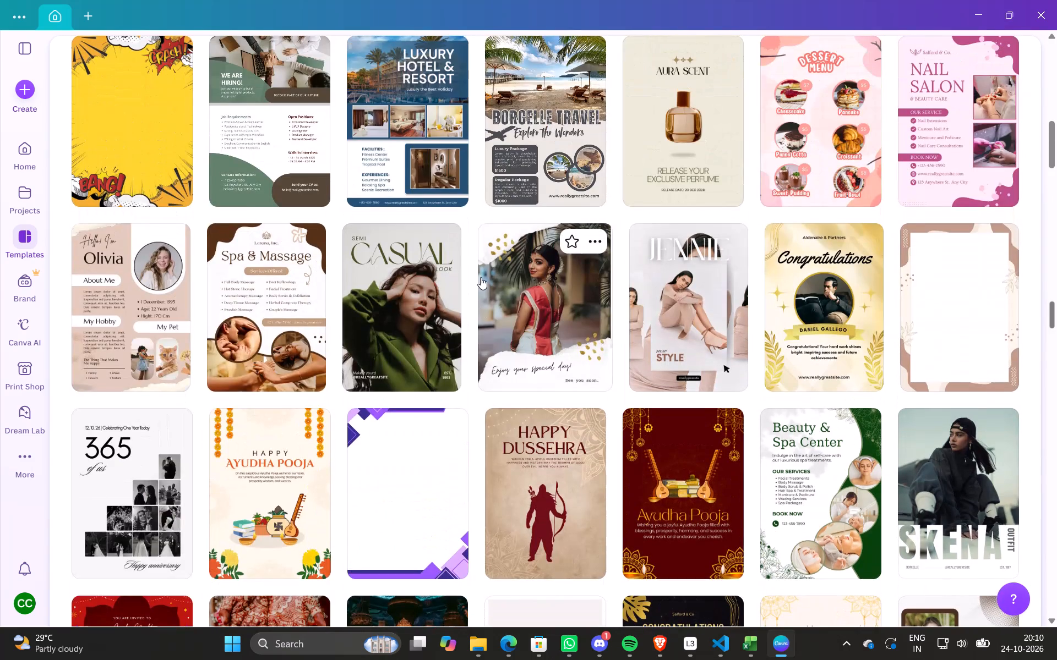
scroll(481, 277, up, 2)
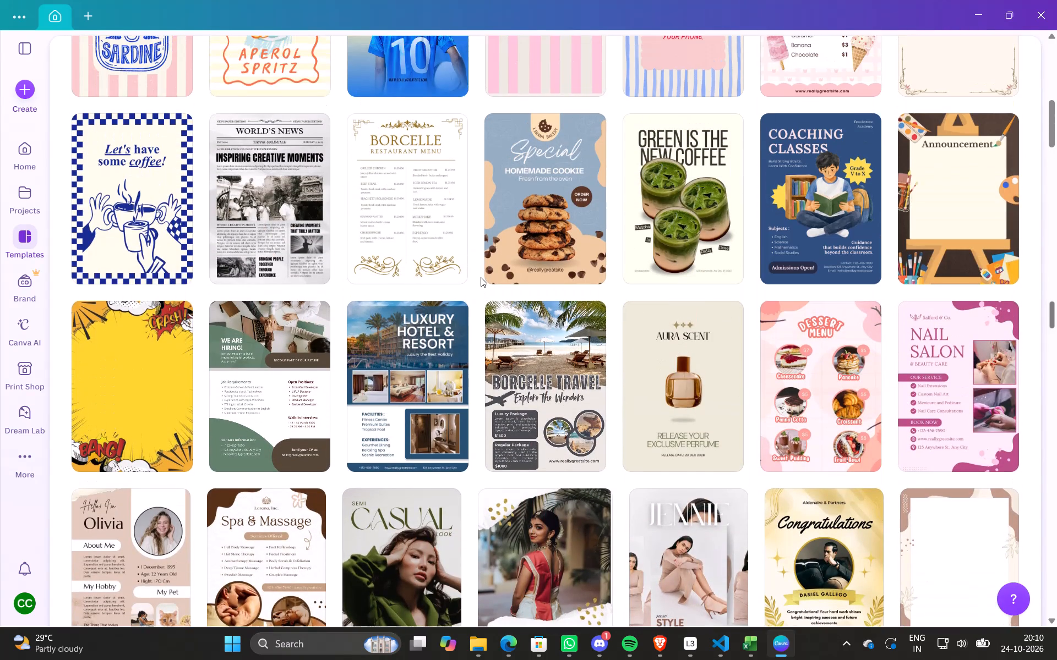
scroll(481, 277, up, 2)
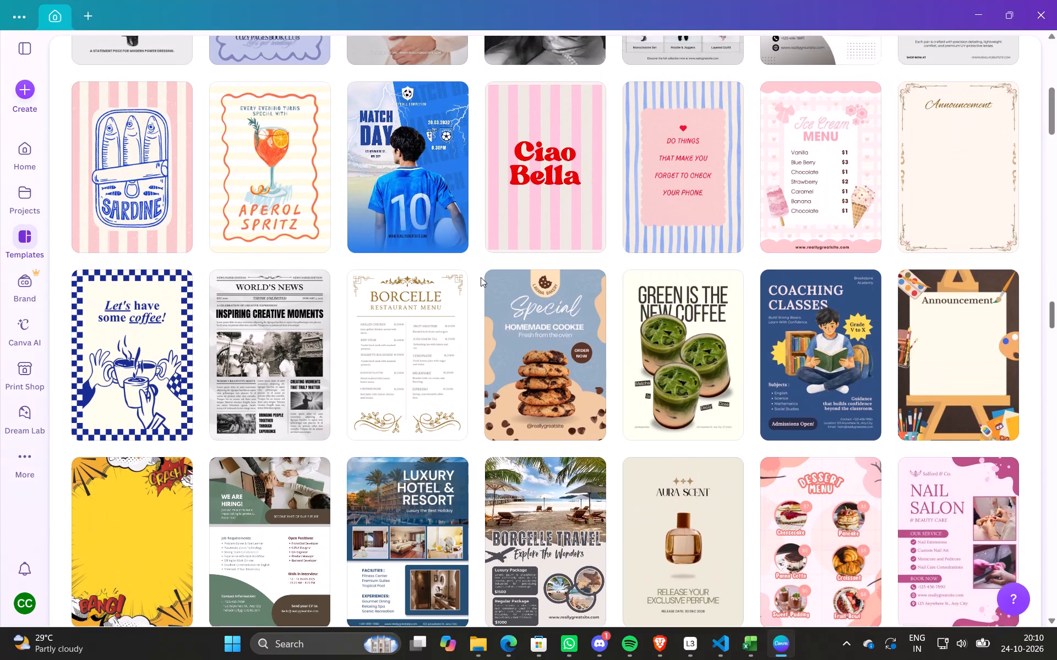
scroll(481, 277, up, 1)
Open the blue and white "Let's have some coffee!" poster template for customising in the editor.
click(146, 337)
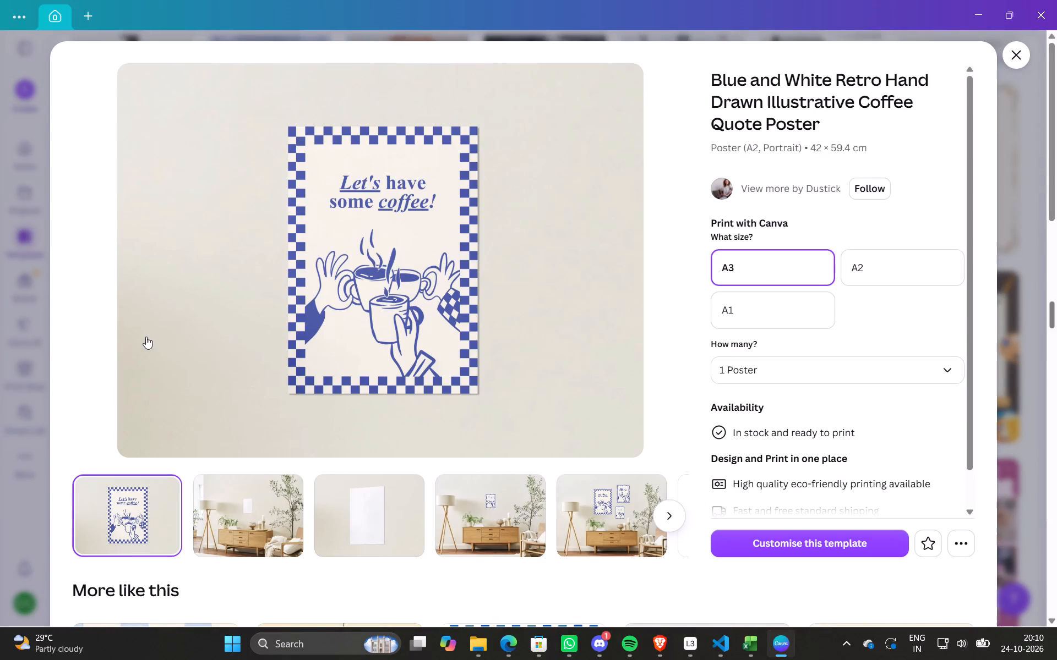
click(782, 533)
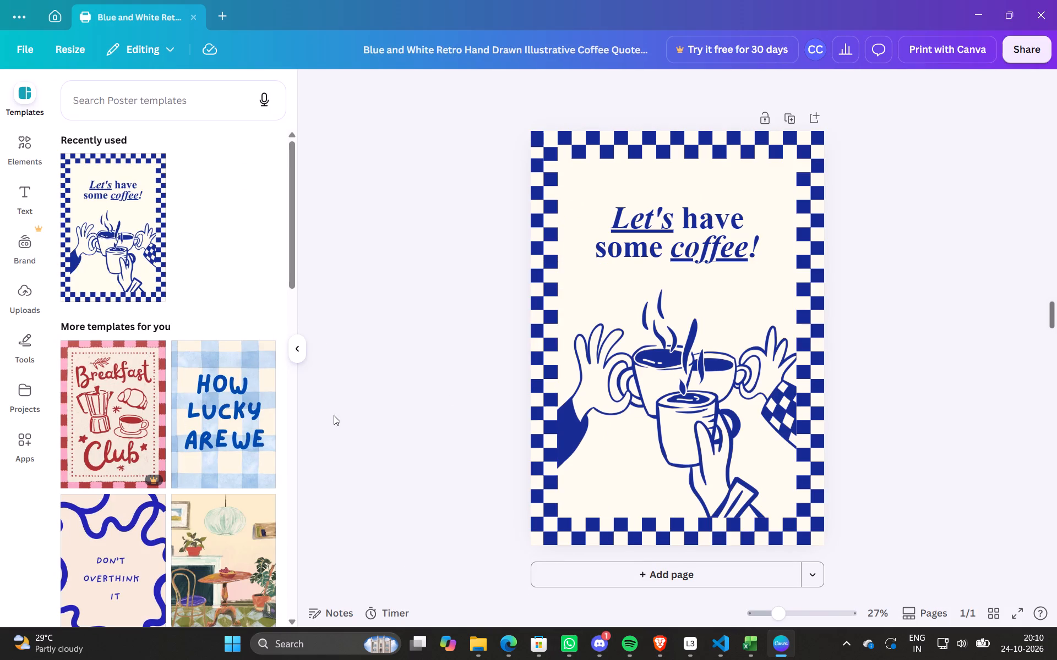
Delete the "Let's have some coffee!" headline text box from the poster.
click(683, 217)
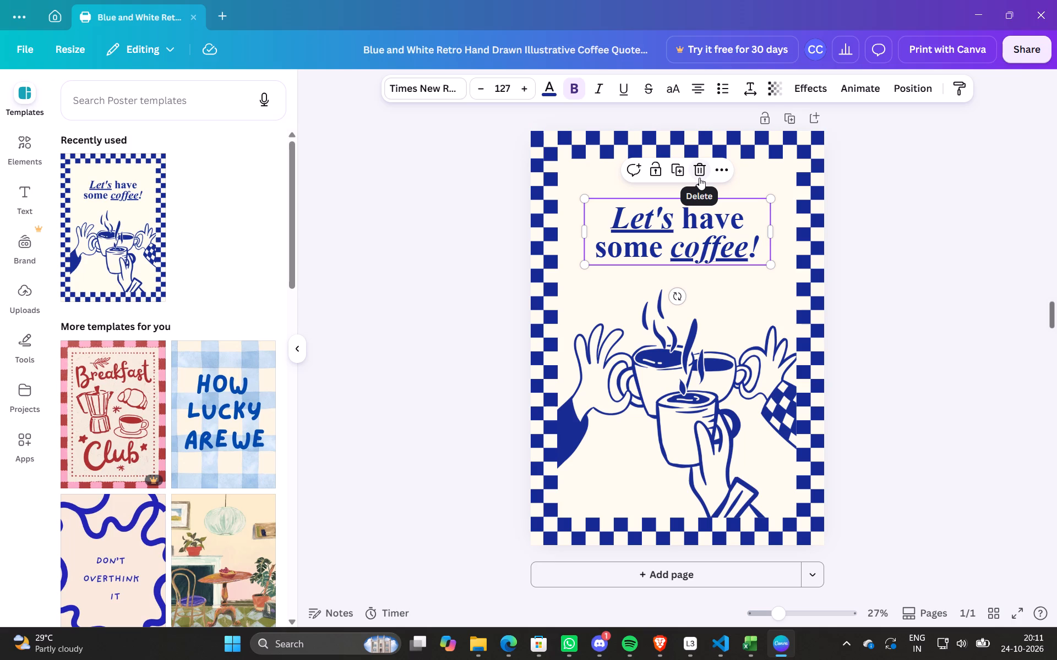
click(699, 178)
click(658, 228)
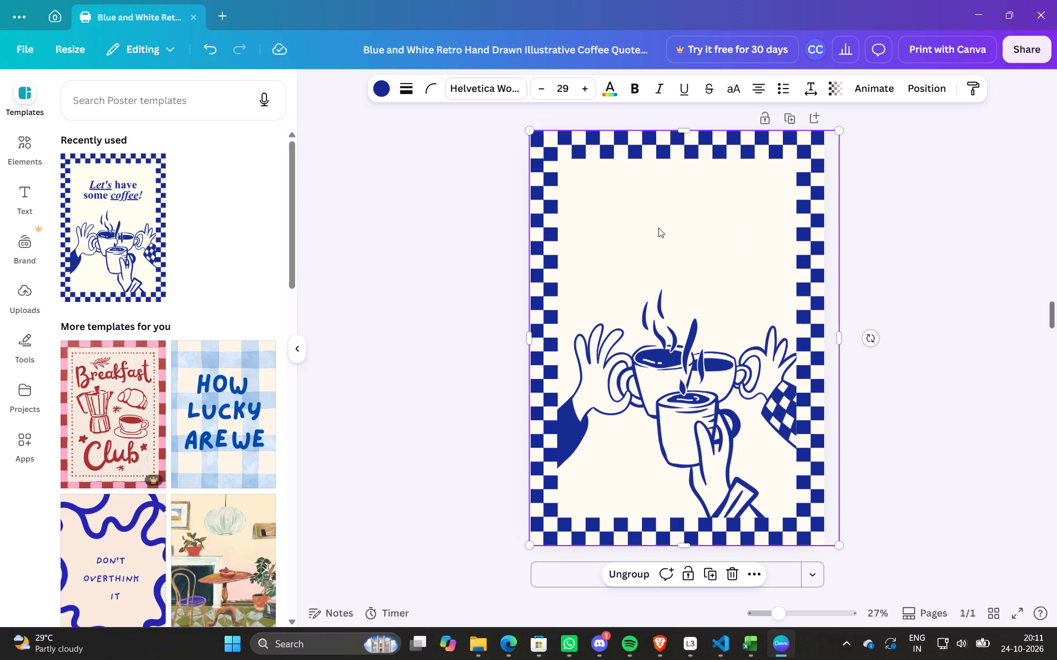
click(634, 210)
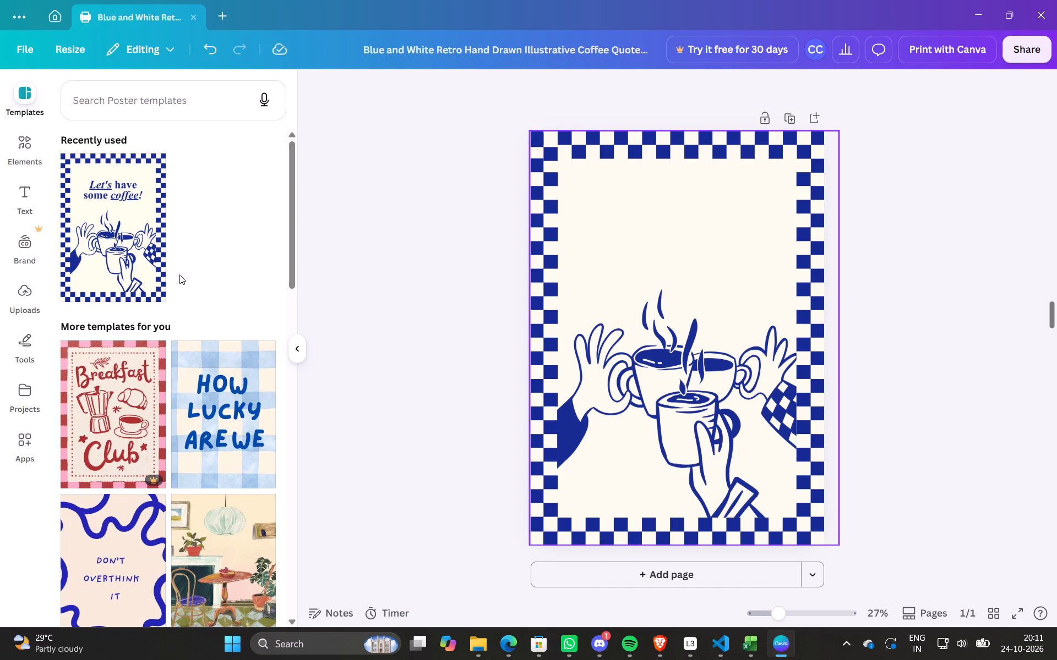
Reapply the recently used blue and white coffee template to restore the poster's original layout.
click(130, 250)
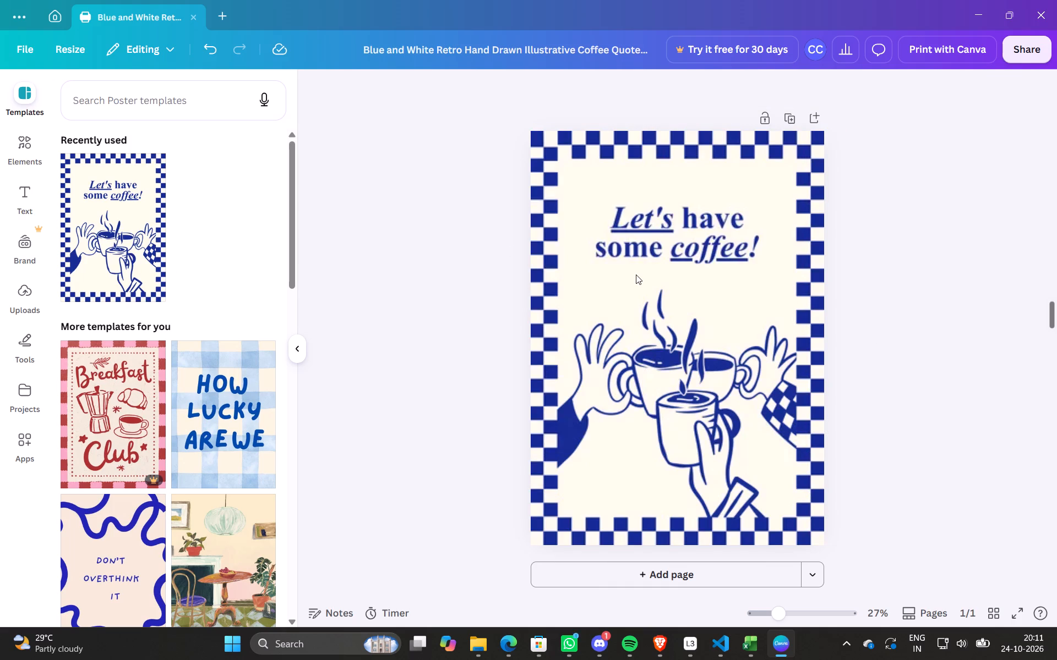
Replace the poster's "Let's have some coffee!" headline text with "BREW & bloom cafe".
click(648, 235)
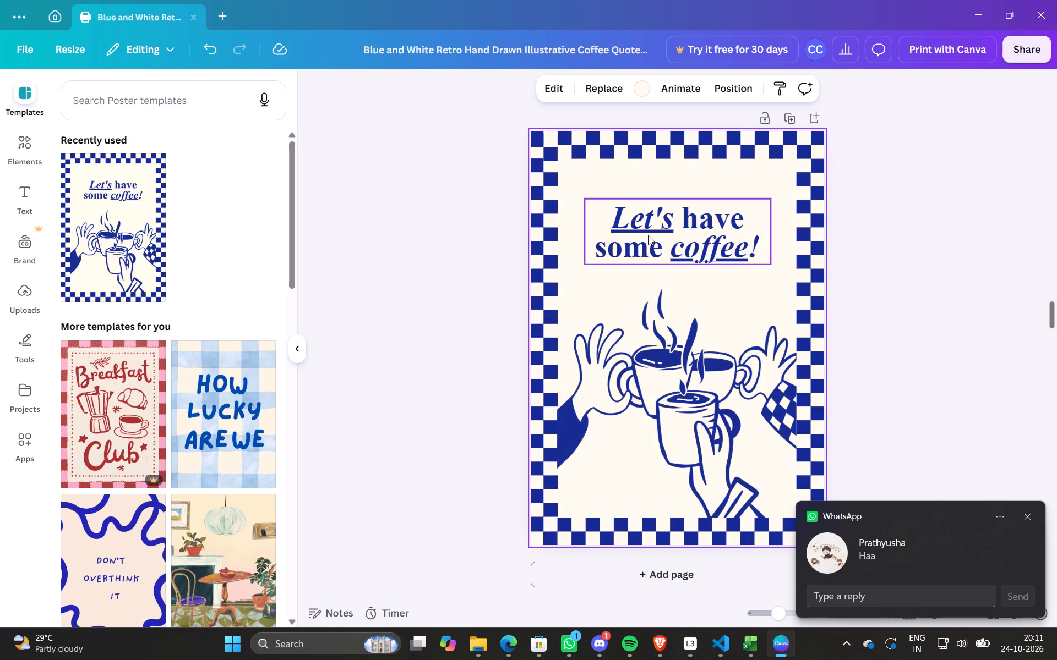
click(559, 97)
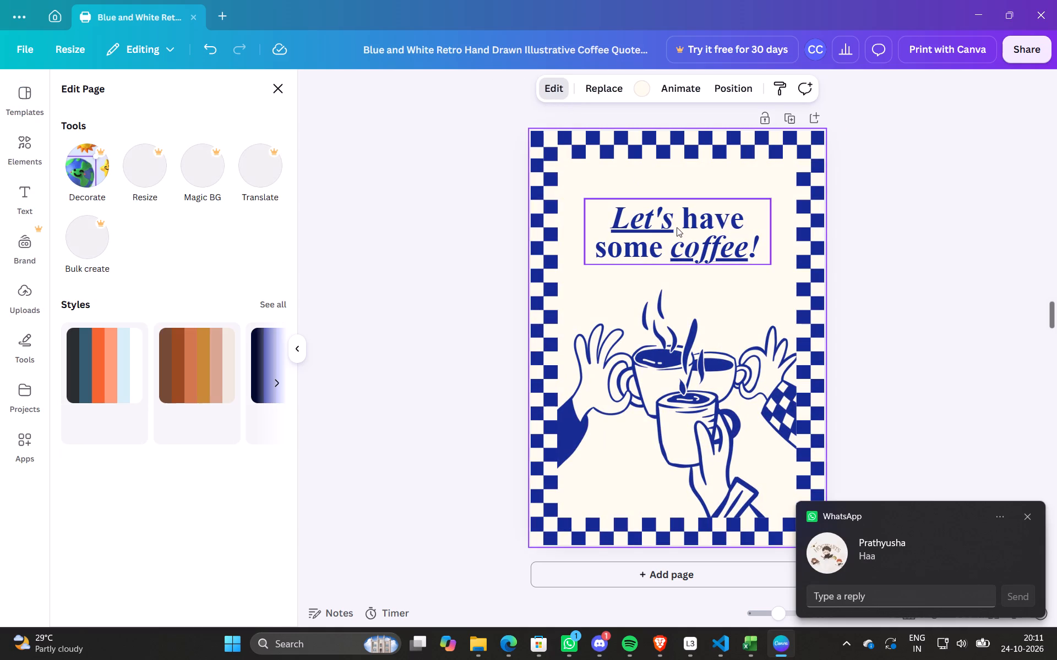
double_click(677, 227)
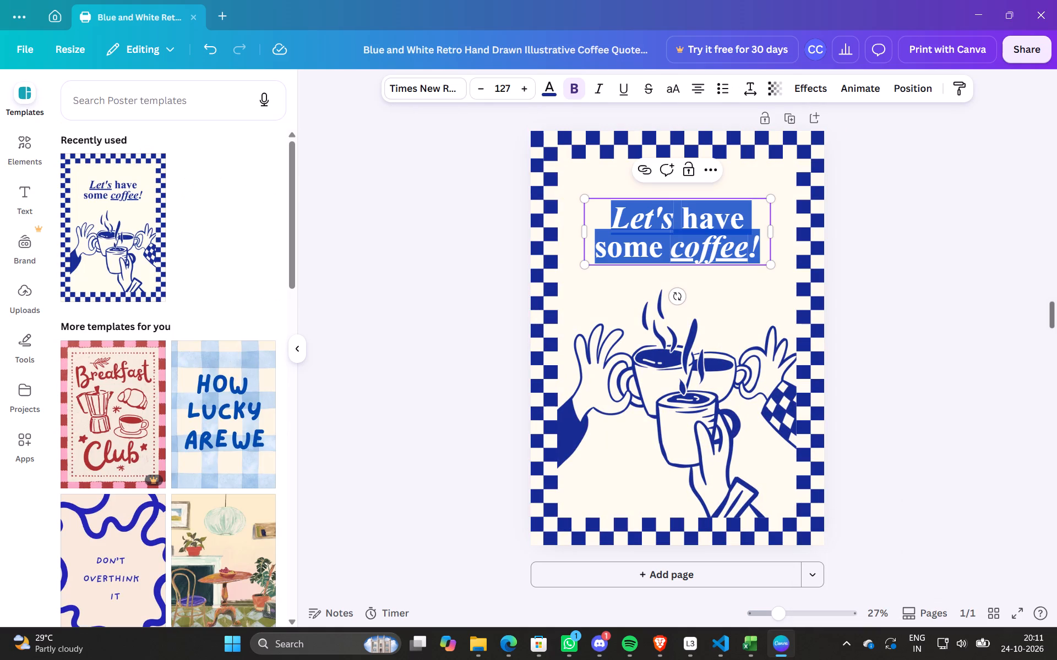
key(BackSpace)
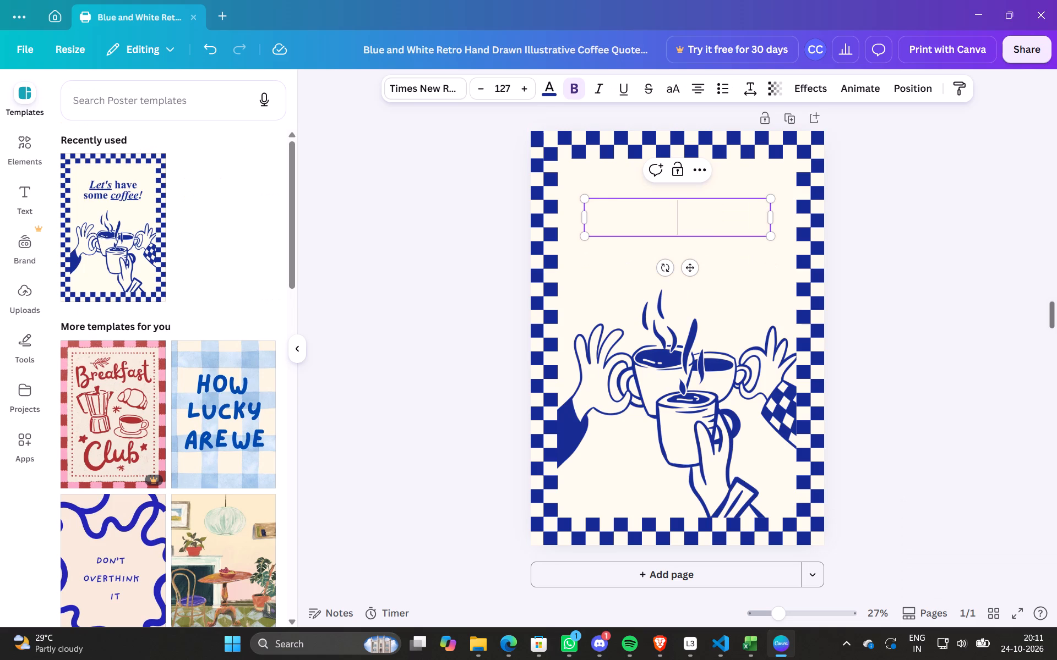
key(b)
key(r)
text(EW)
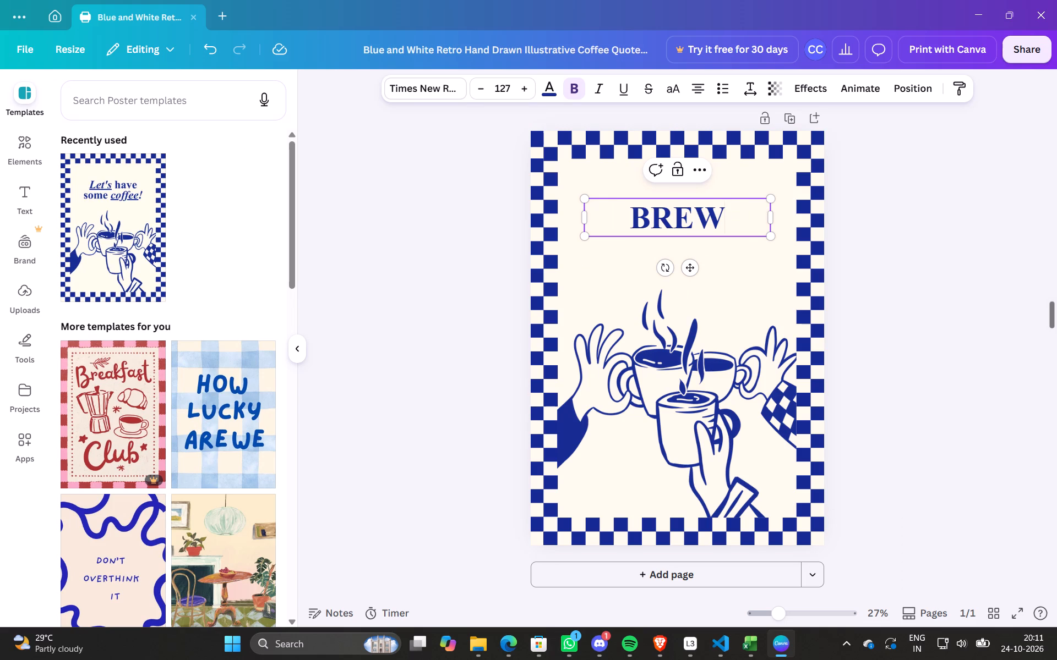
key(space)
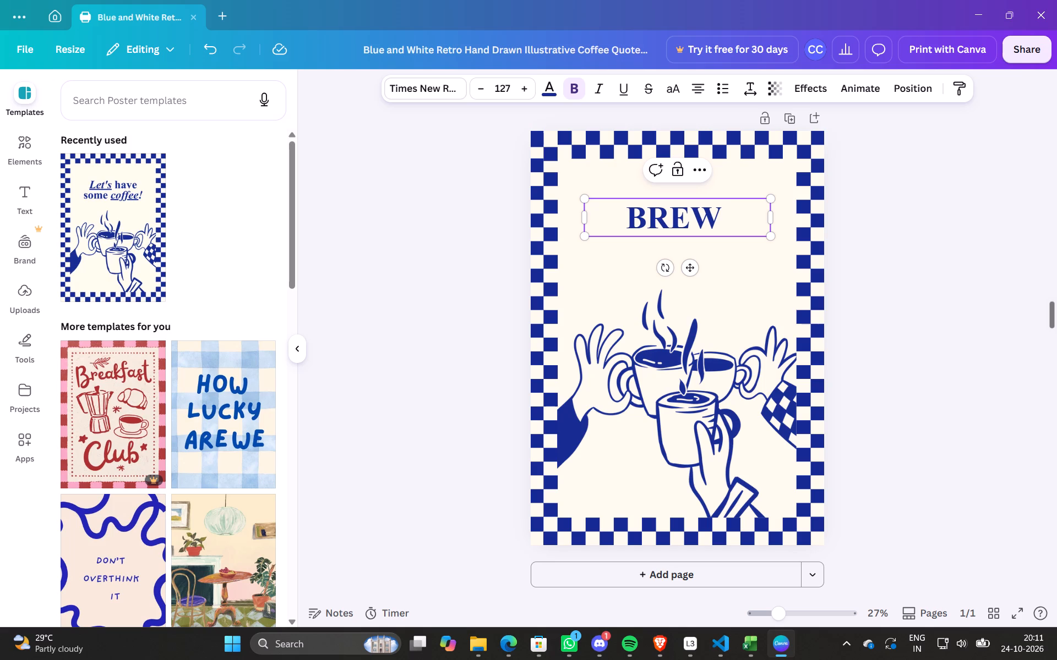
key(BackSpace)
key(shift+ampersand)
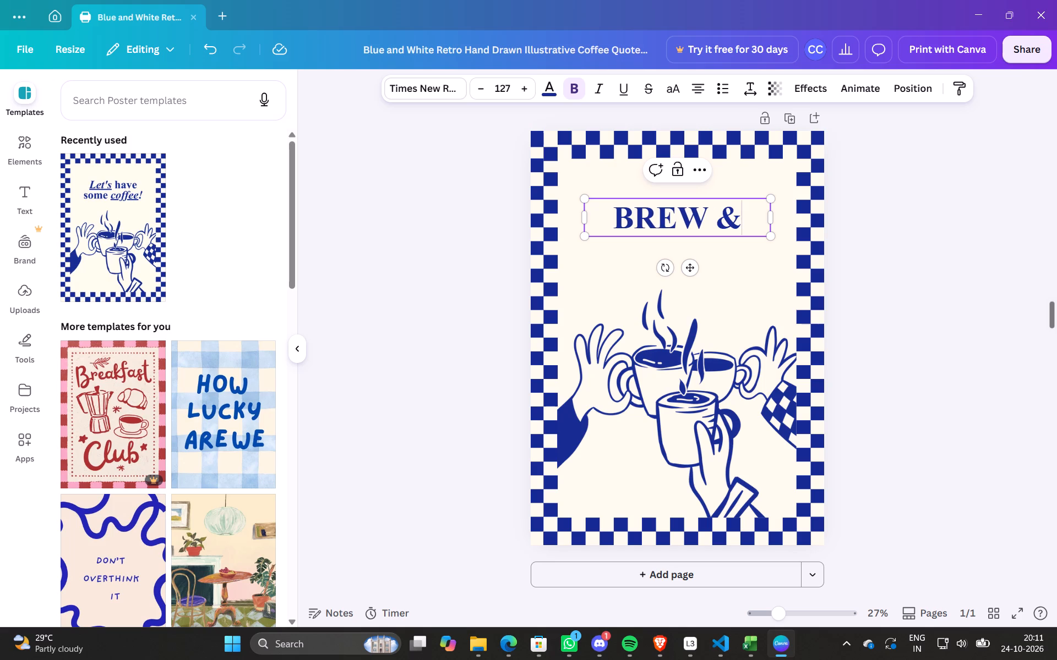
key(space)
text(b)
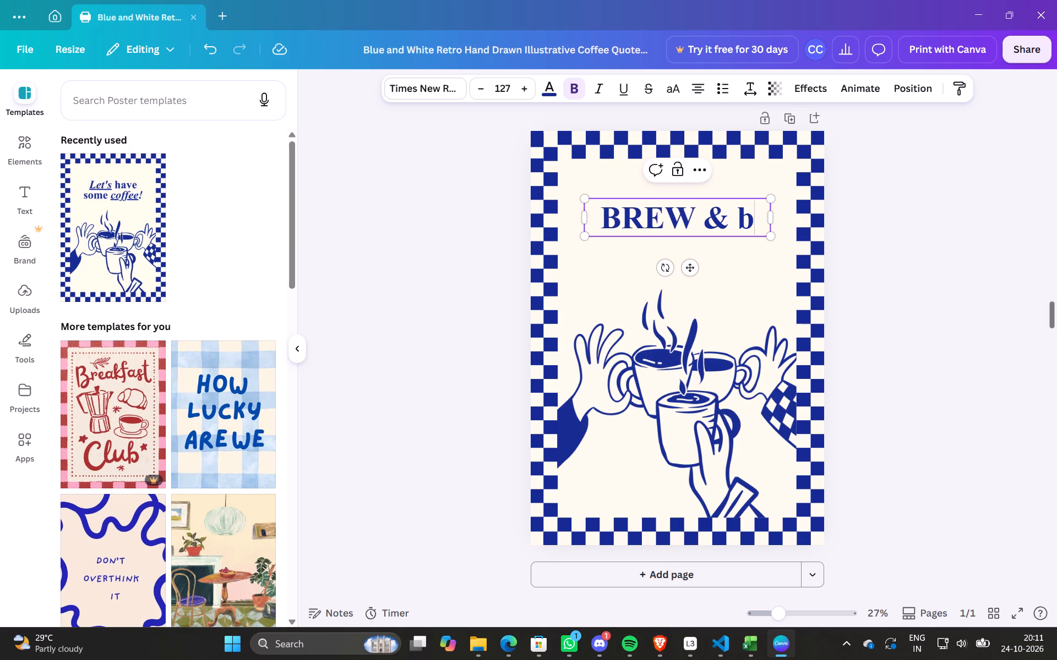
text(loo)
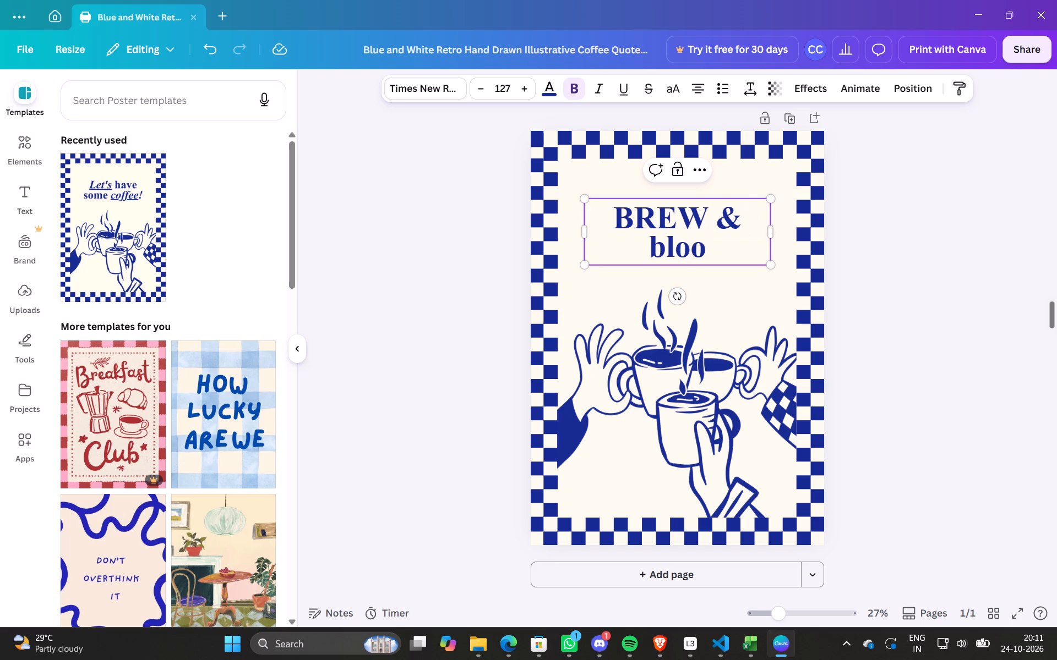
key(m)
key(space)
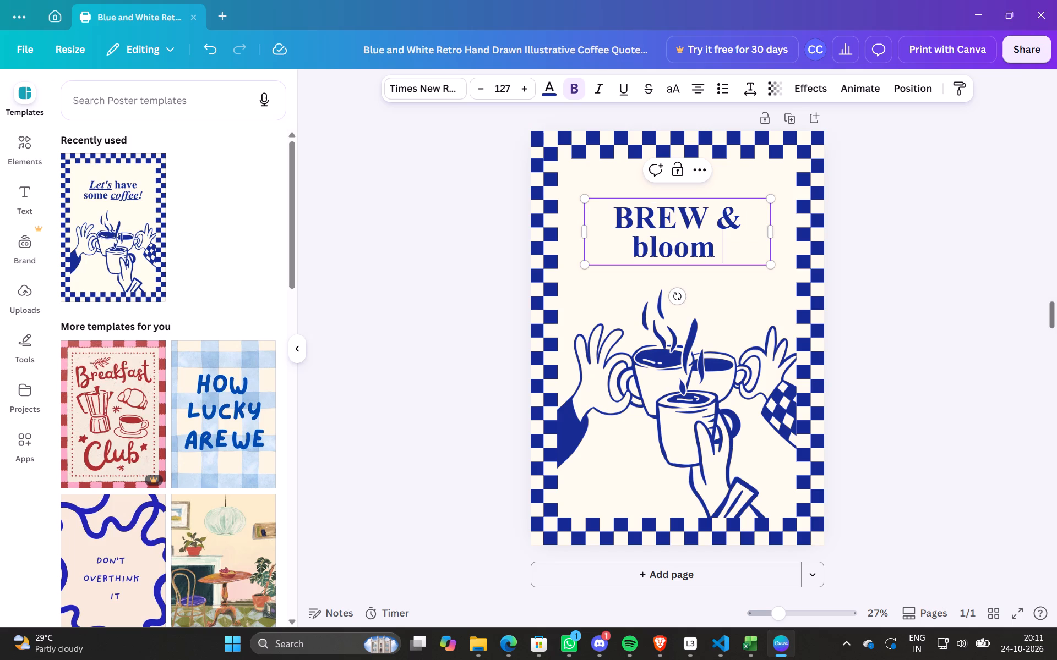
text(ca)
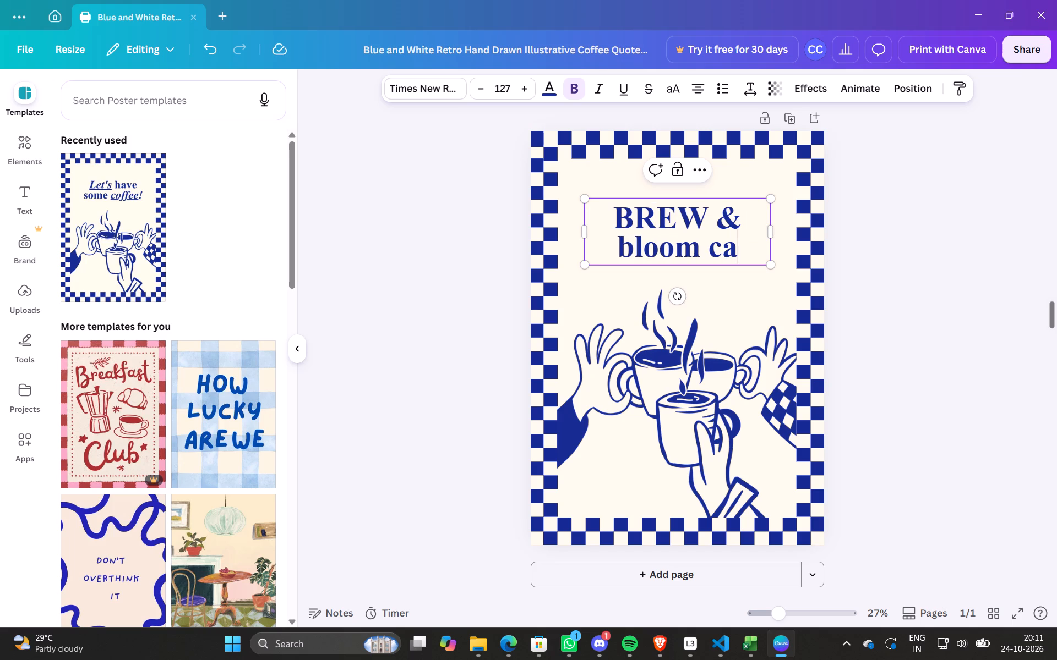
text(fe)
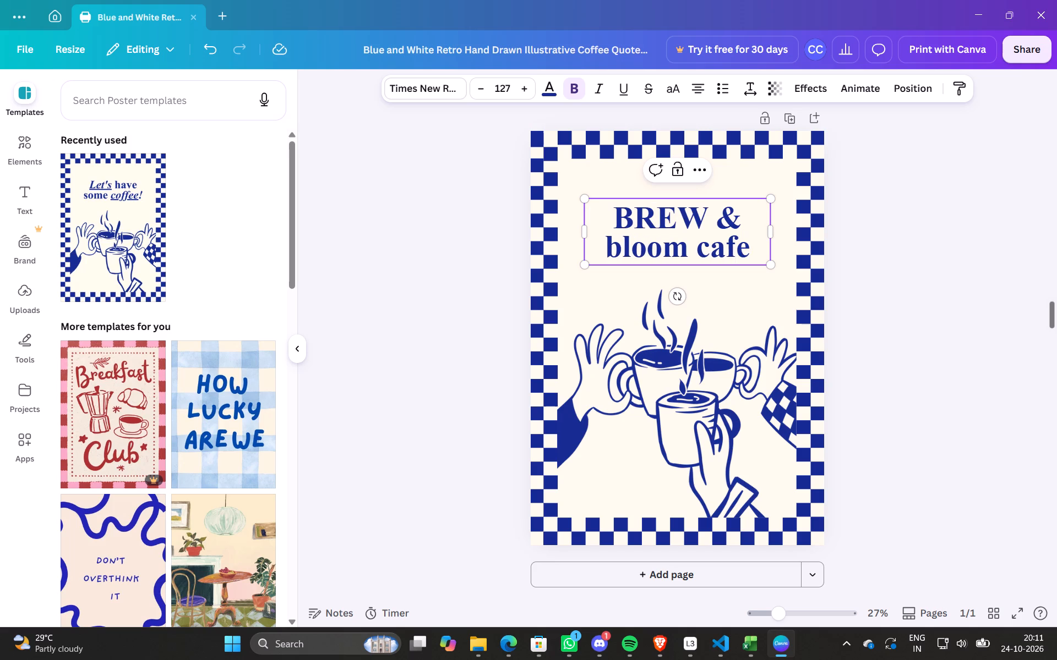
Rewrite the "bloom cafe" part of the heading in capitals as "BLOOM CAFE".
key(BackSpace)
key(BackSpace)
key(BackSpace)
key(BackSpace)
key(BackSpace)
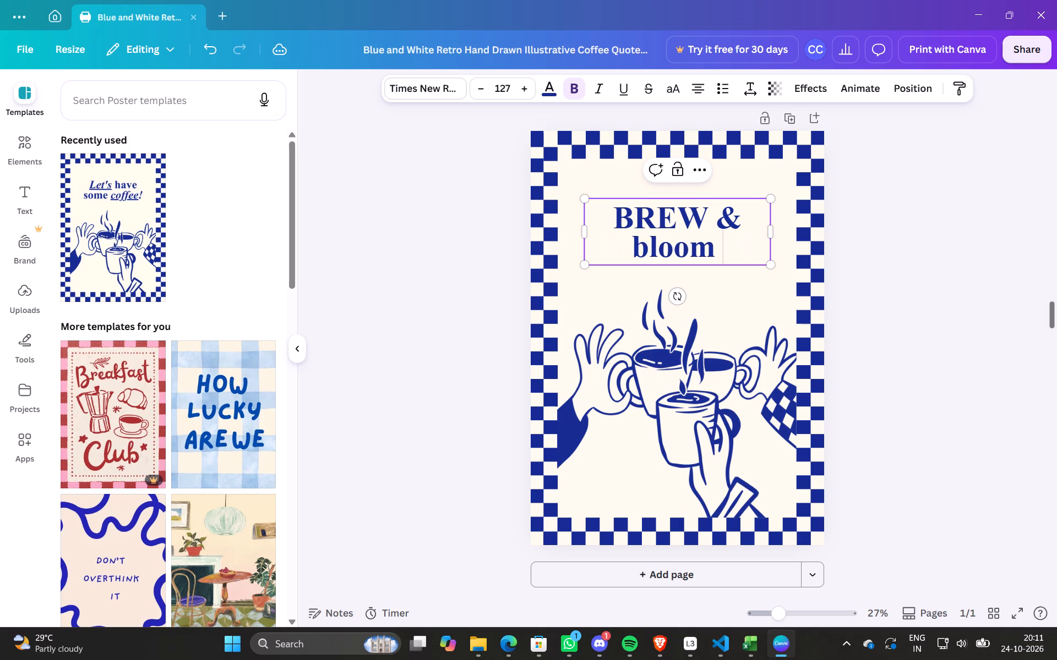
key(BackSpace)
key(BackSpace)
key(BackSpace)
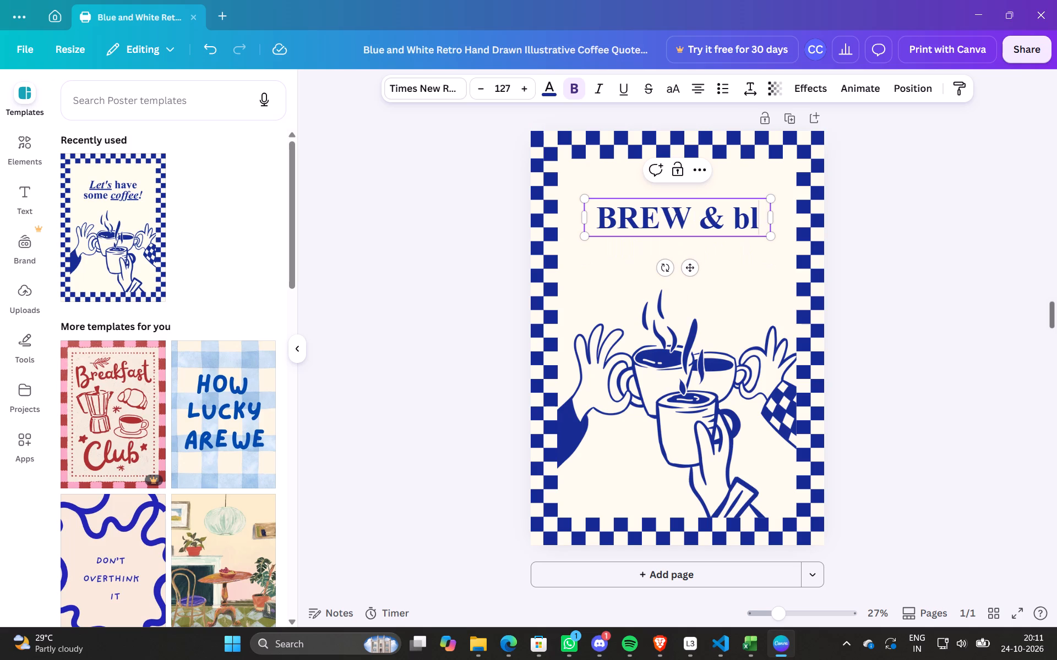
key(BackSpace)
key(BackSpace)
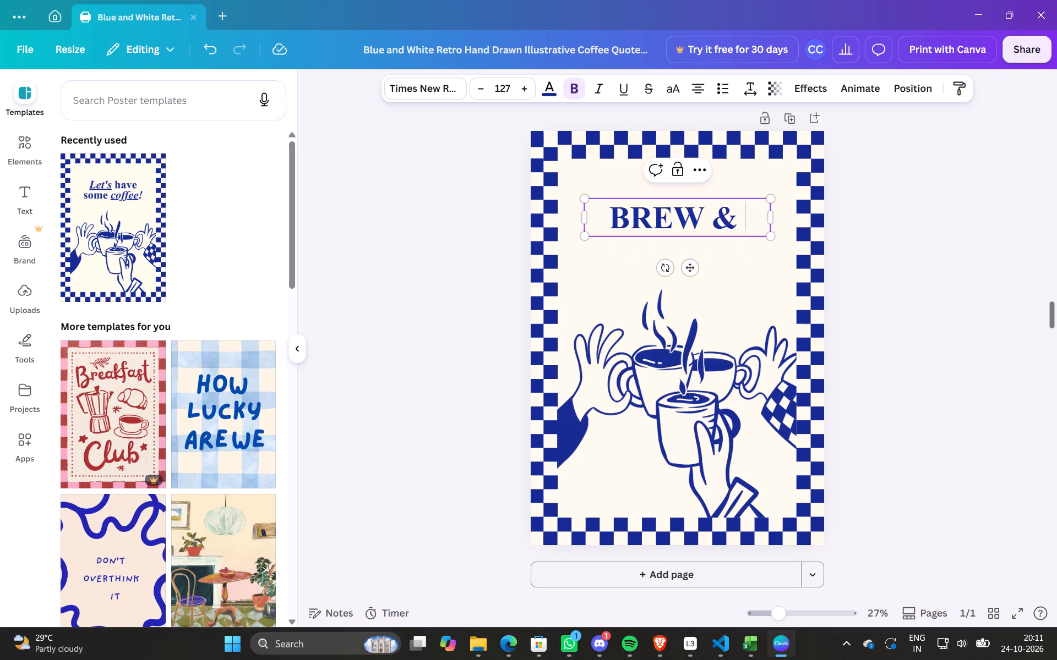
key(b)
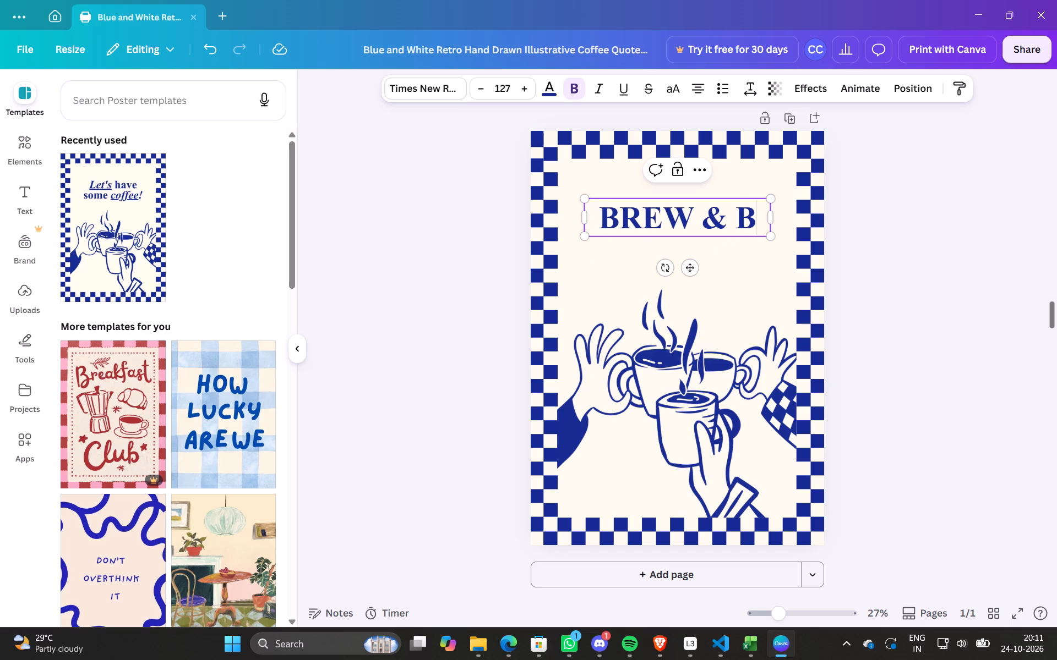
text(LOO)
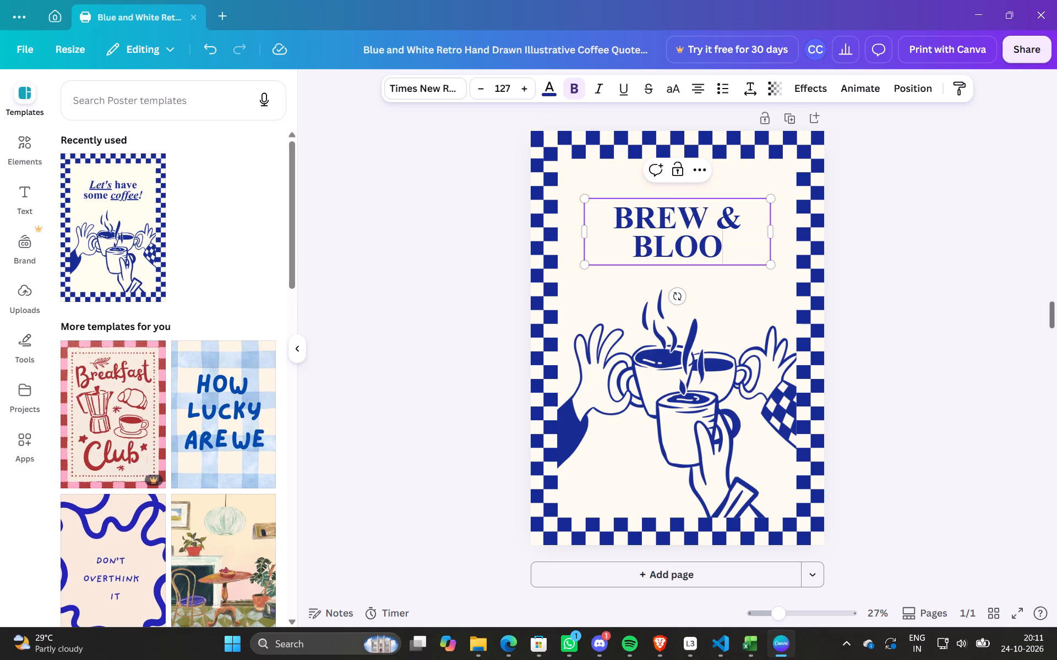
key(m)
key(space)
text(CAF)
key(e)
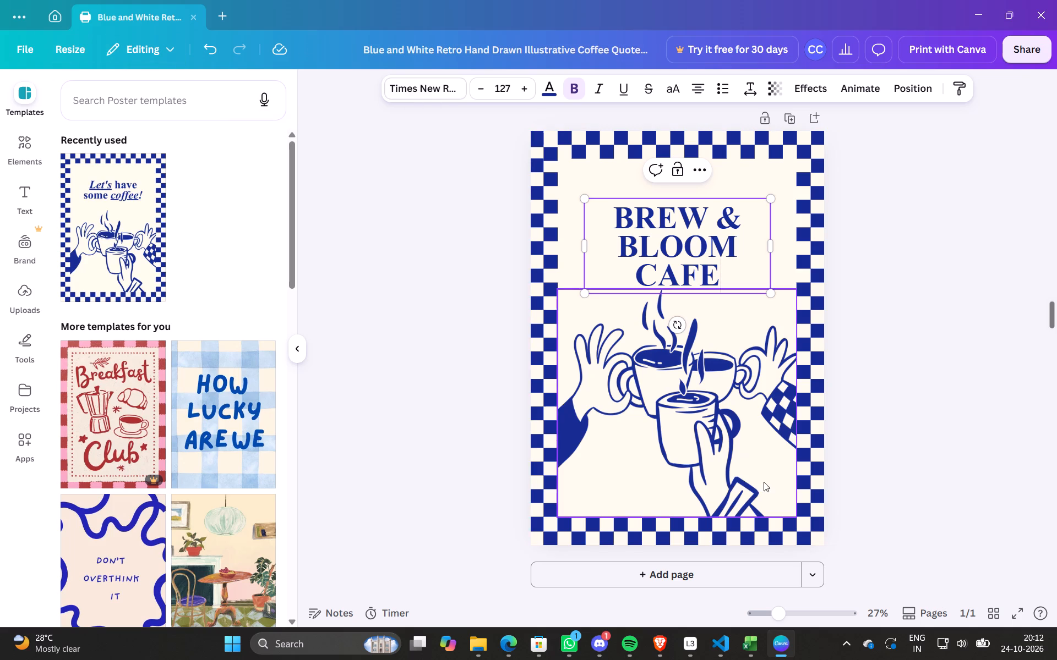
Add a blank second page after the poster page.
click(734, 572)
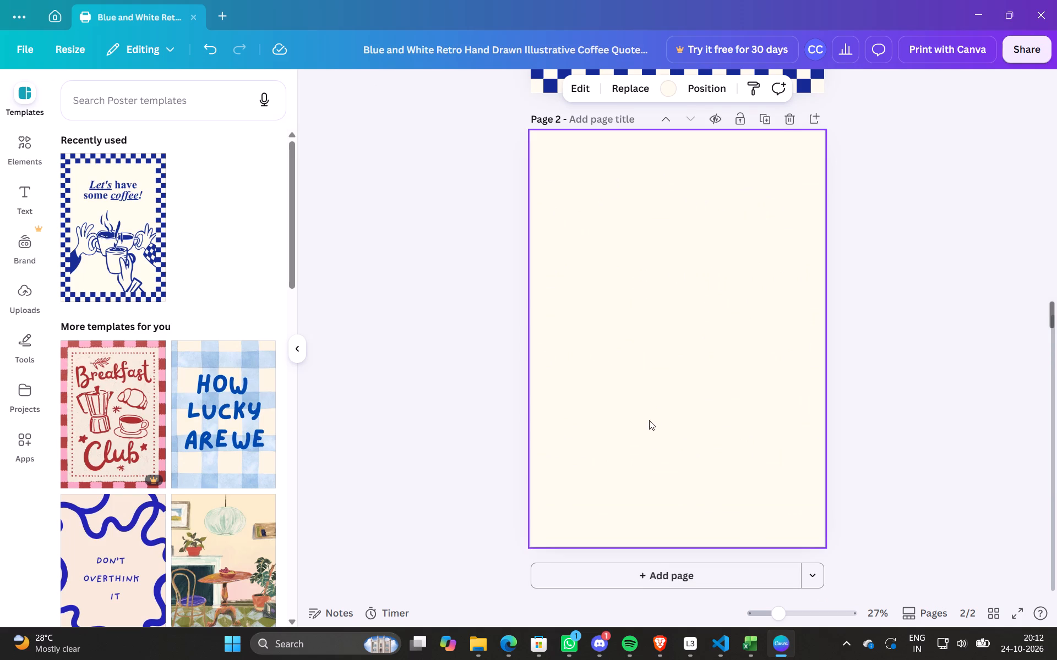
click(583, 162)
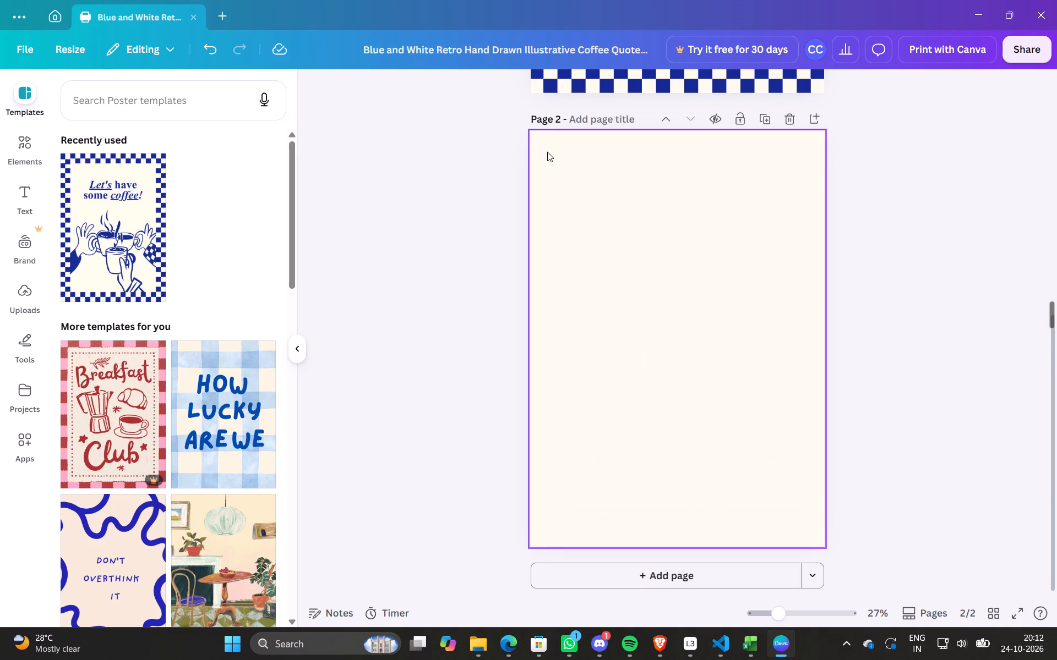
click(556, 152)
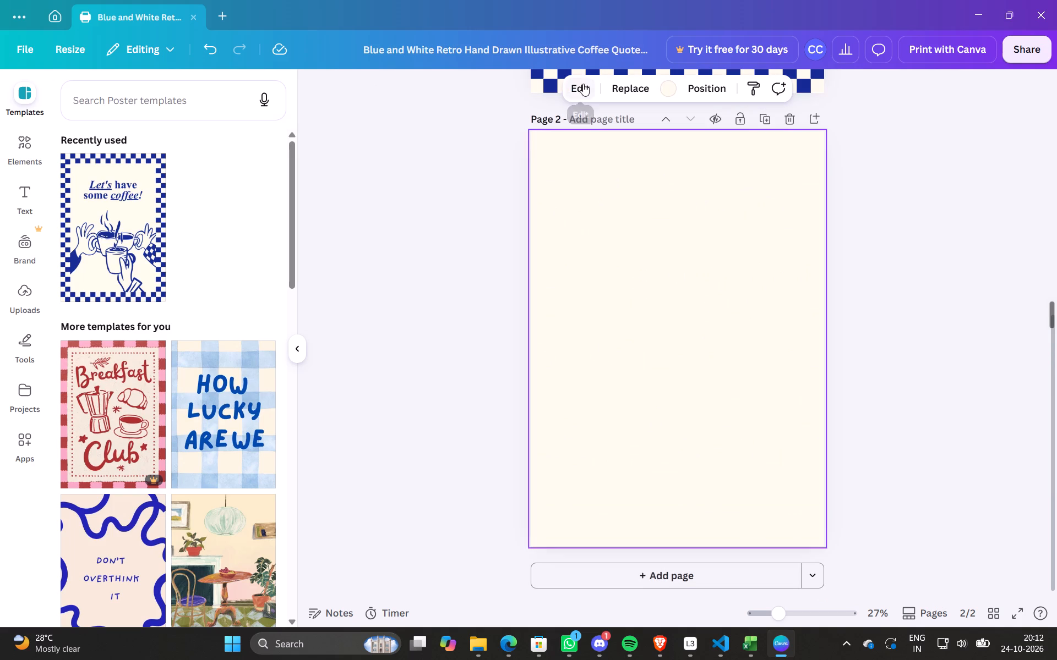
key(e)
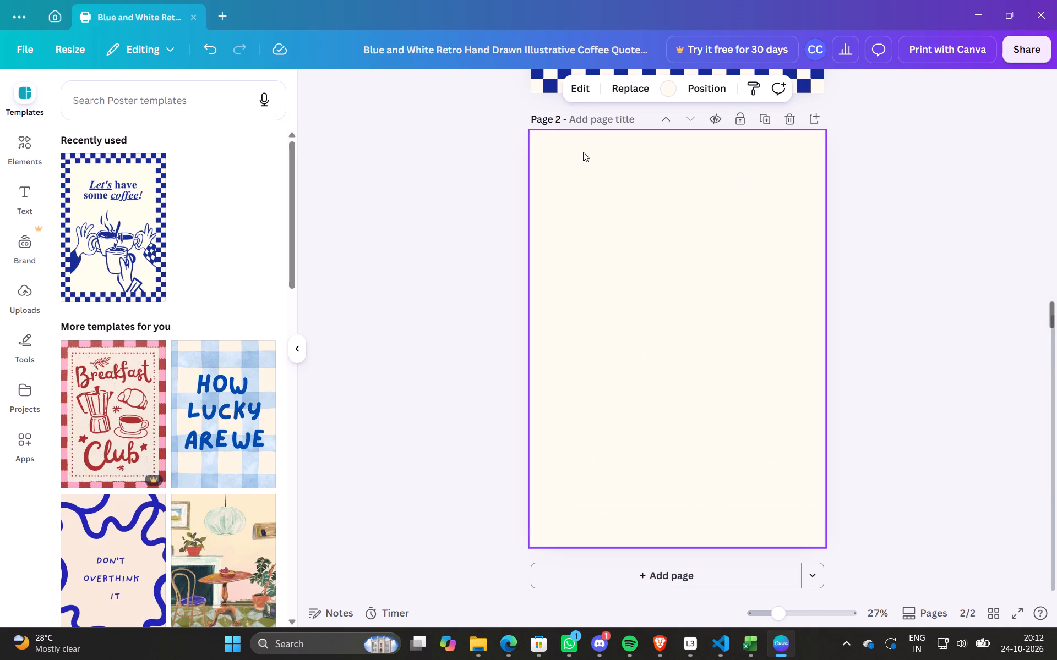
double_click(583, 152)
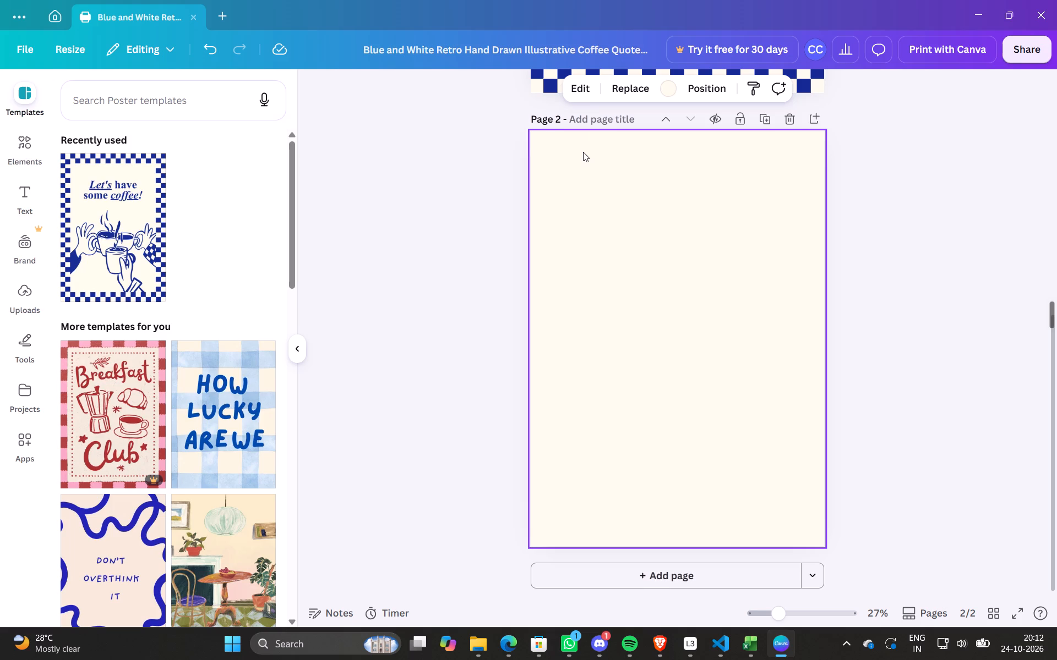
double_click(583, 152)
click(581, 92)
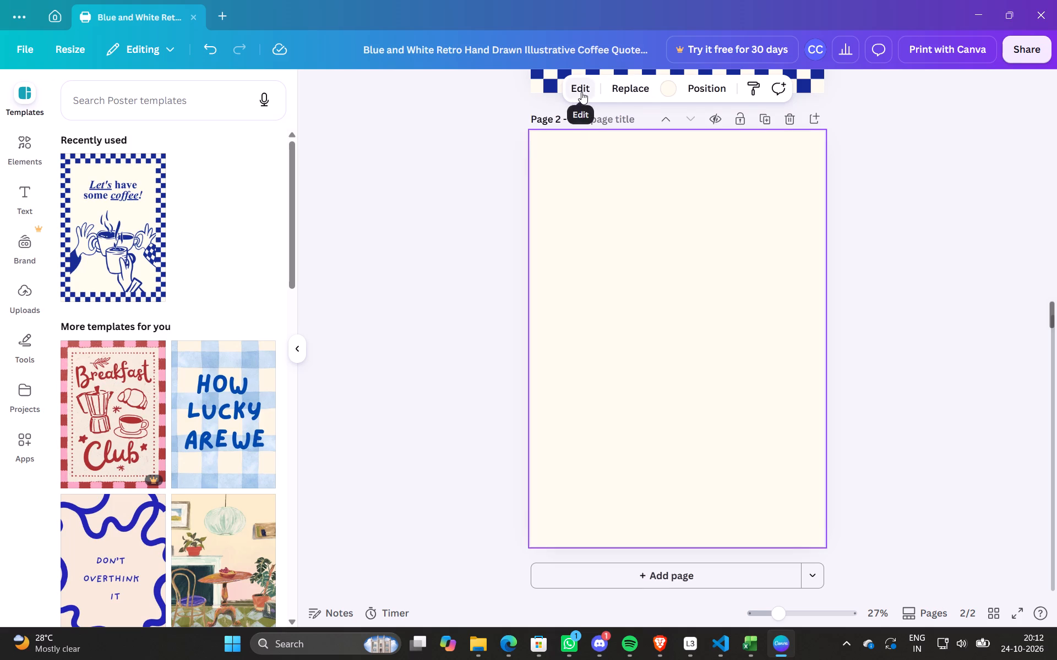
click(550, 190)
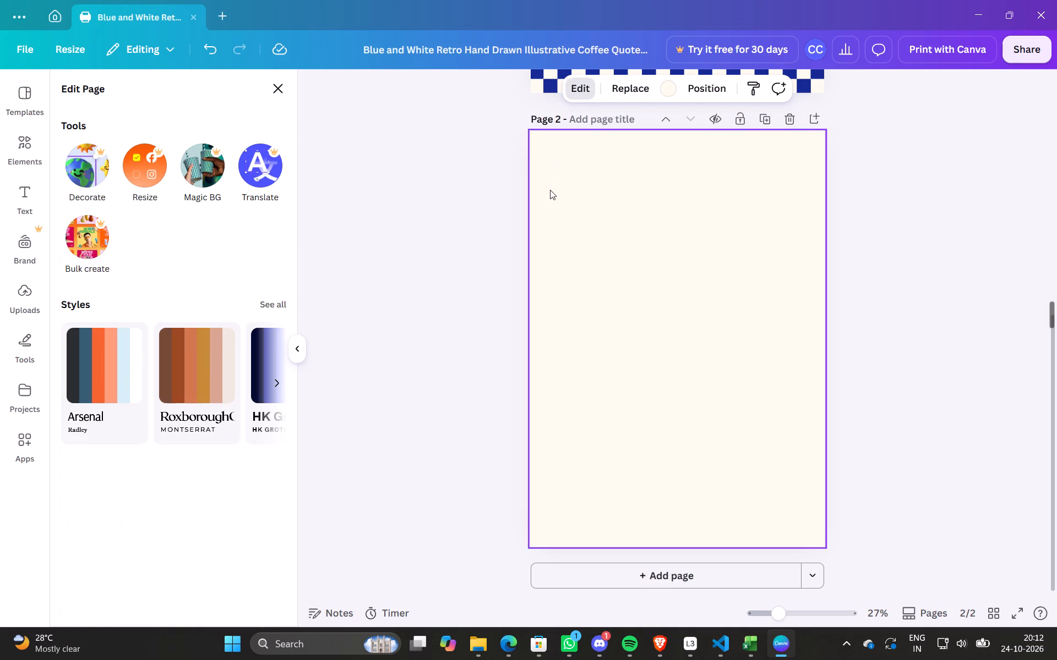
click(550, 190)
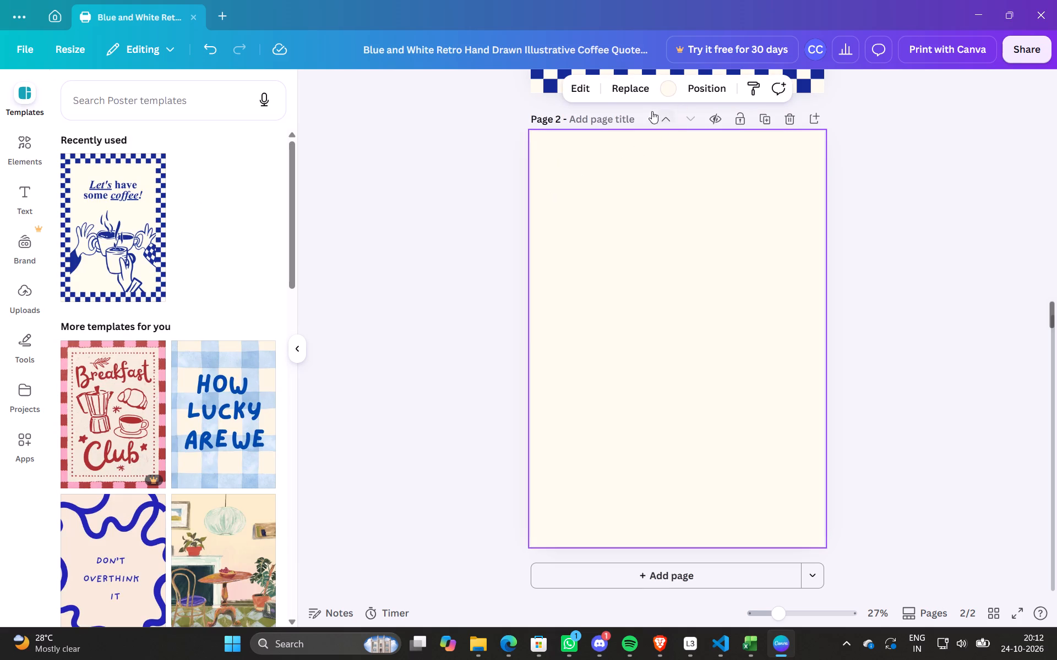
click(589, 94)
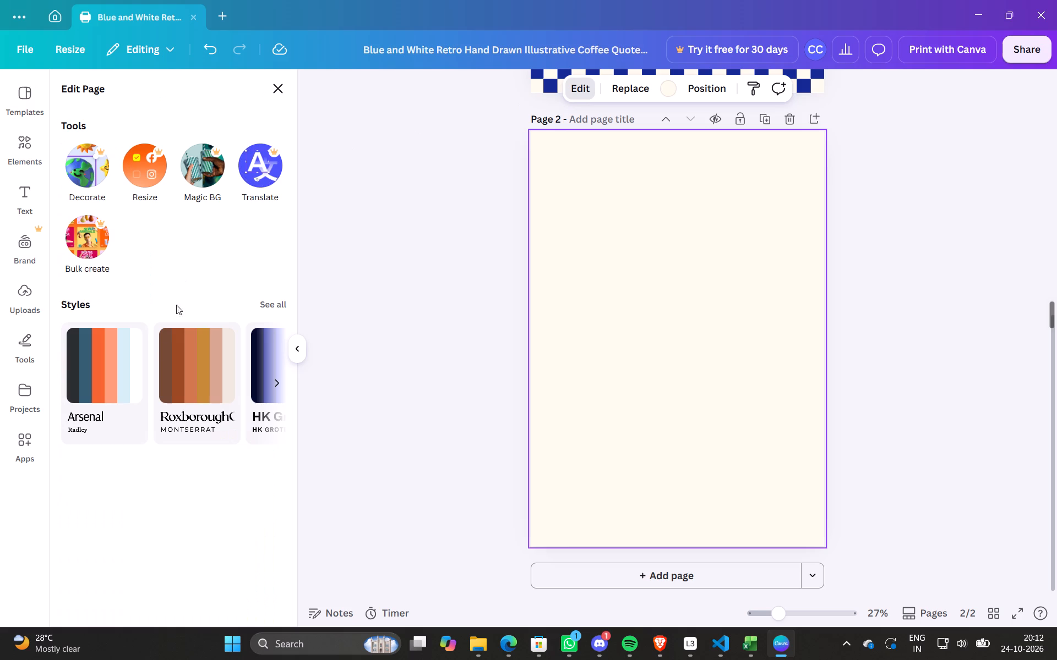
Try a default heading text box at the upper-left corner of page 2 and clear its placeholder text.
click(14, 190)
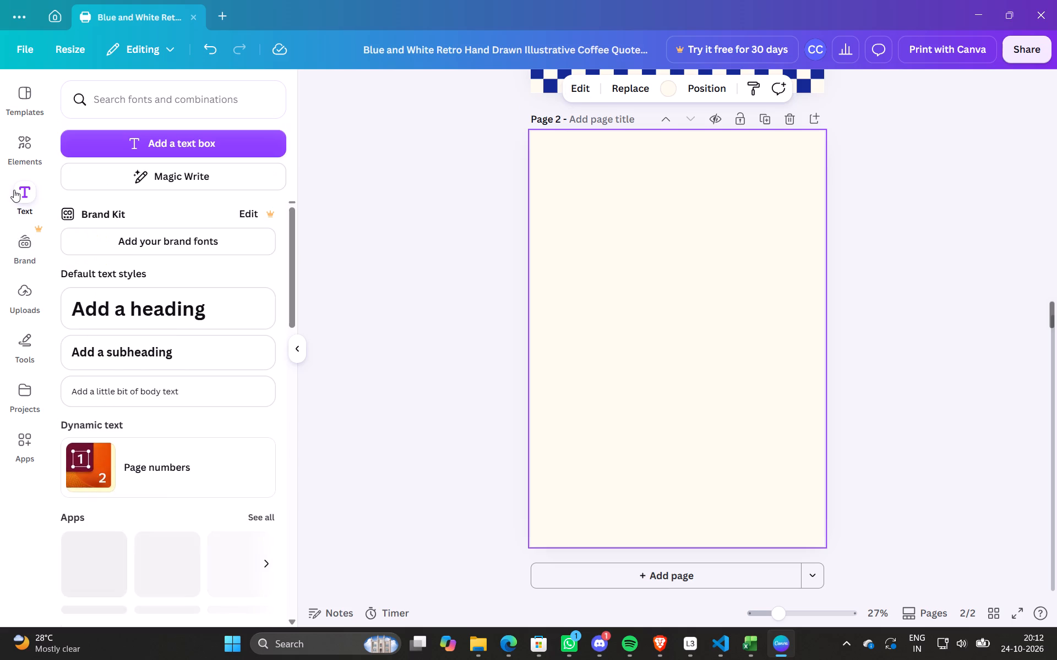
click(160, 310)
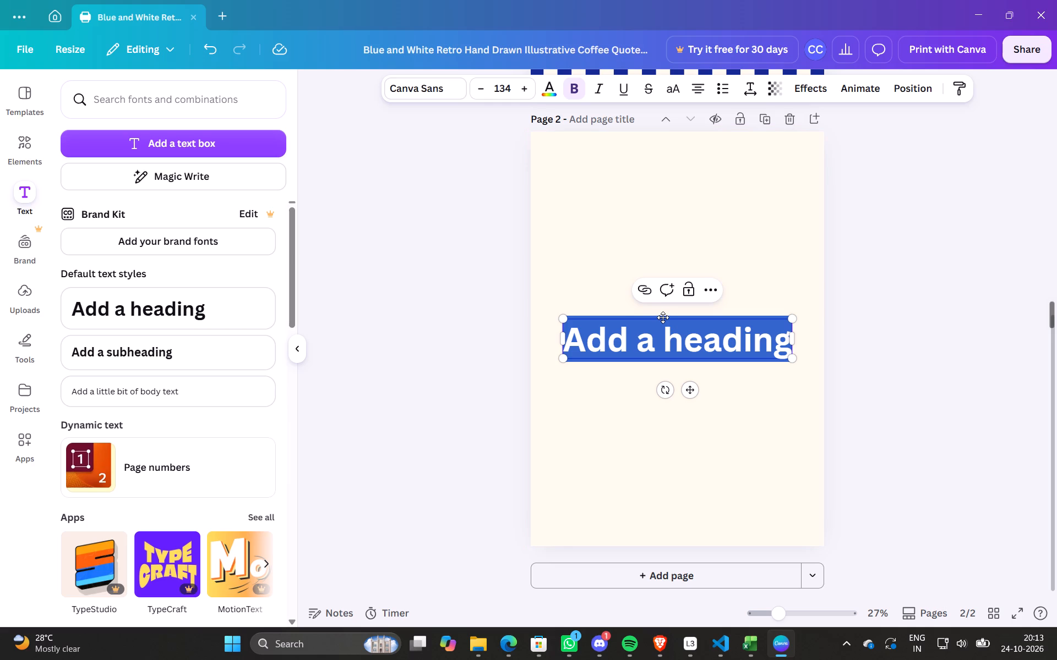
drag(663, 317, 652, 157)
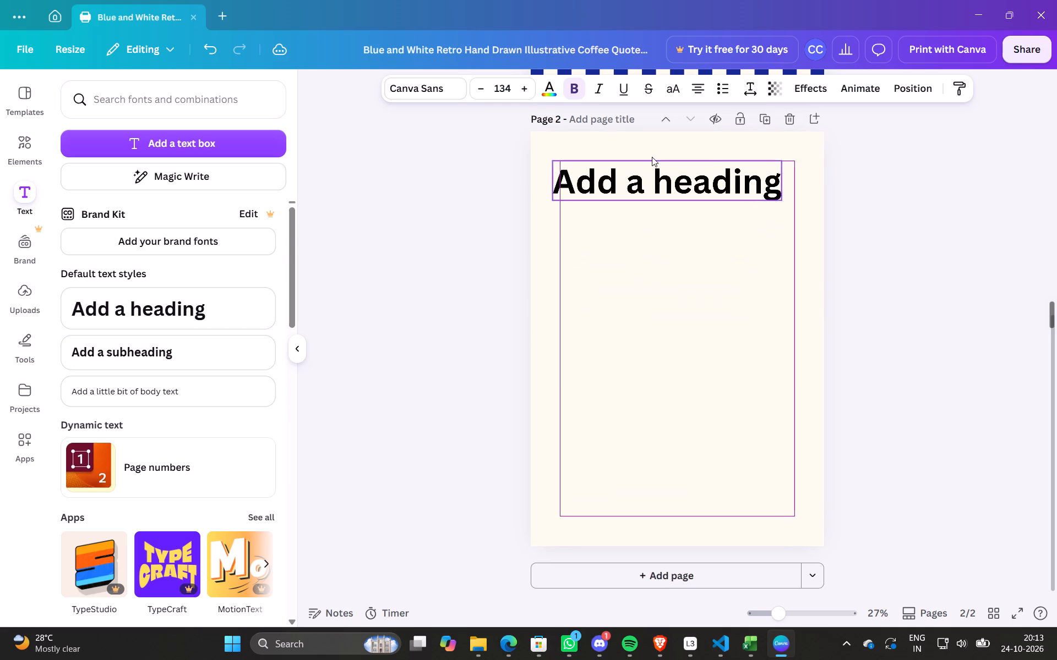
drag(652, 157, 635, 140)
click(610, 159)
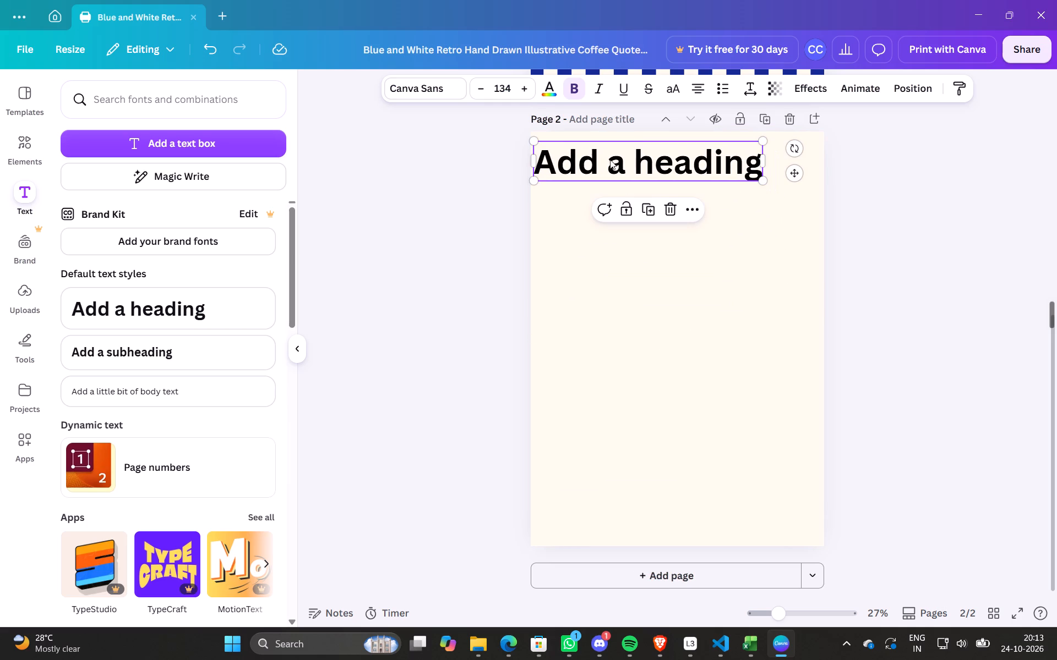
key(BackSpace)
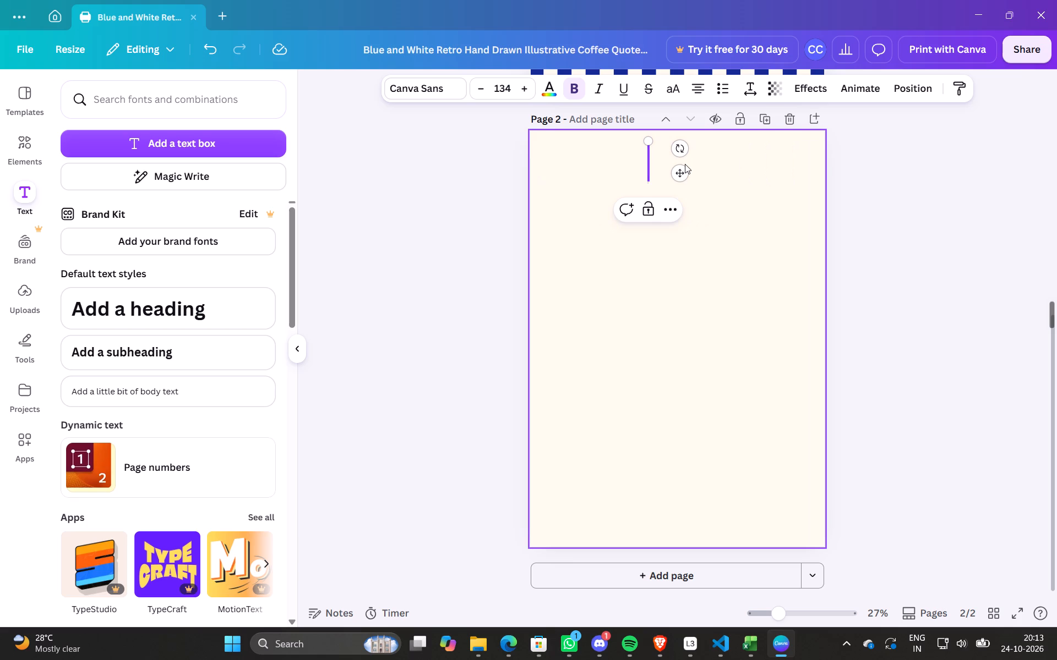
Add a default subheading to page 2 and widen its text box so the text runs on one line.
click(120, 347)
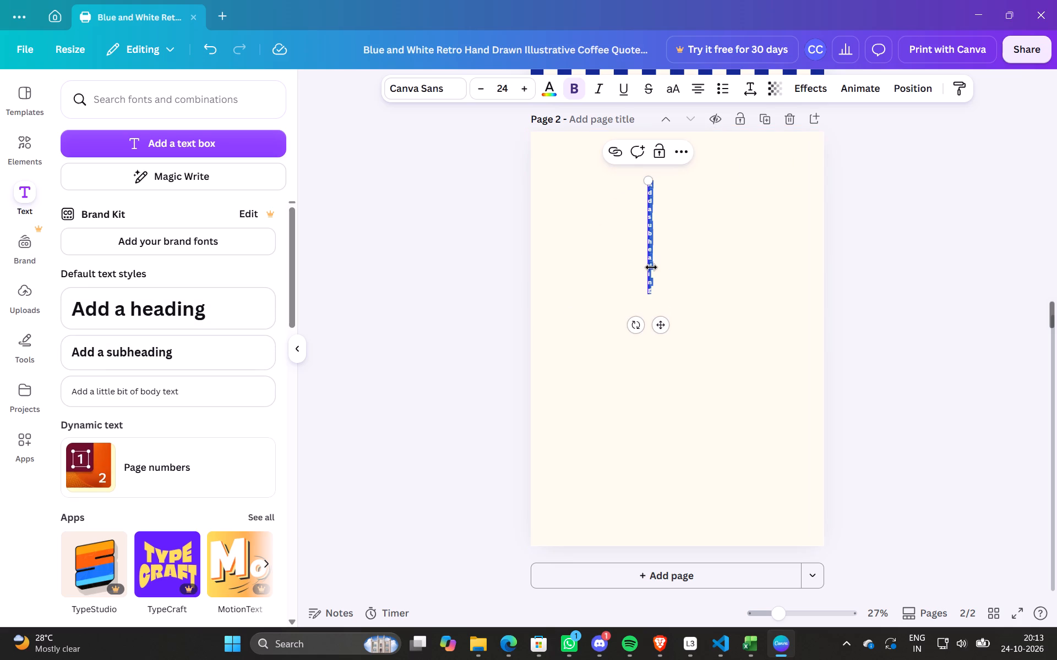
click(640, 320)
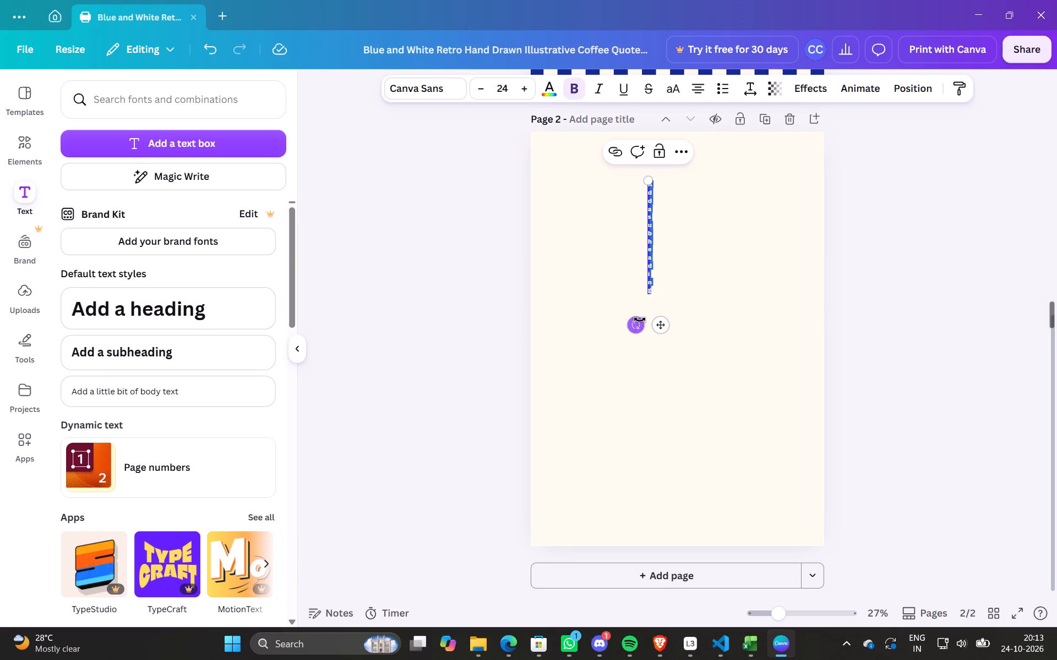
click(630, 323)
double_click(639, 328)
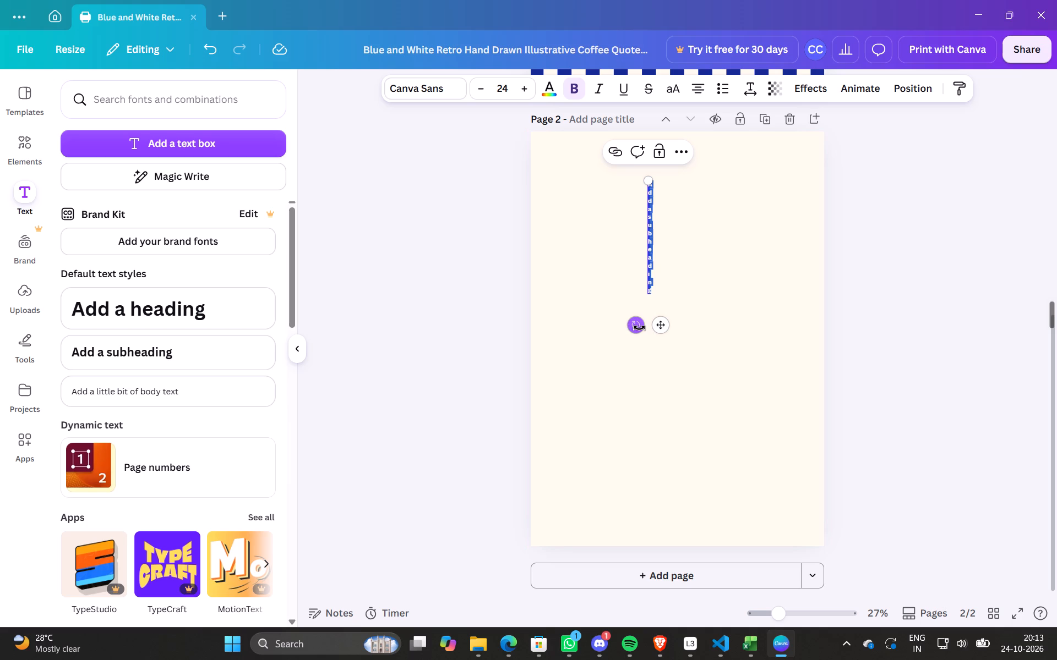
click(639, 328)
double_click(639, 328)
click(639, 328)
double_click(651, 284)
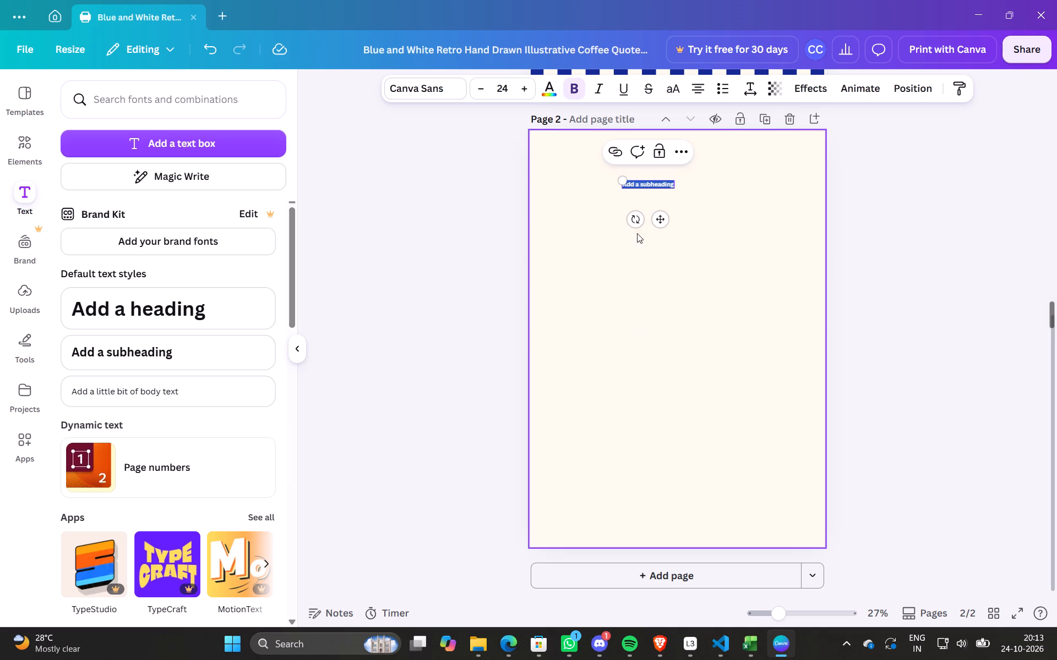
Move the subheading text box to the upper-left corner of page 2.
click(644, 188)
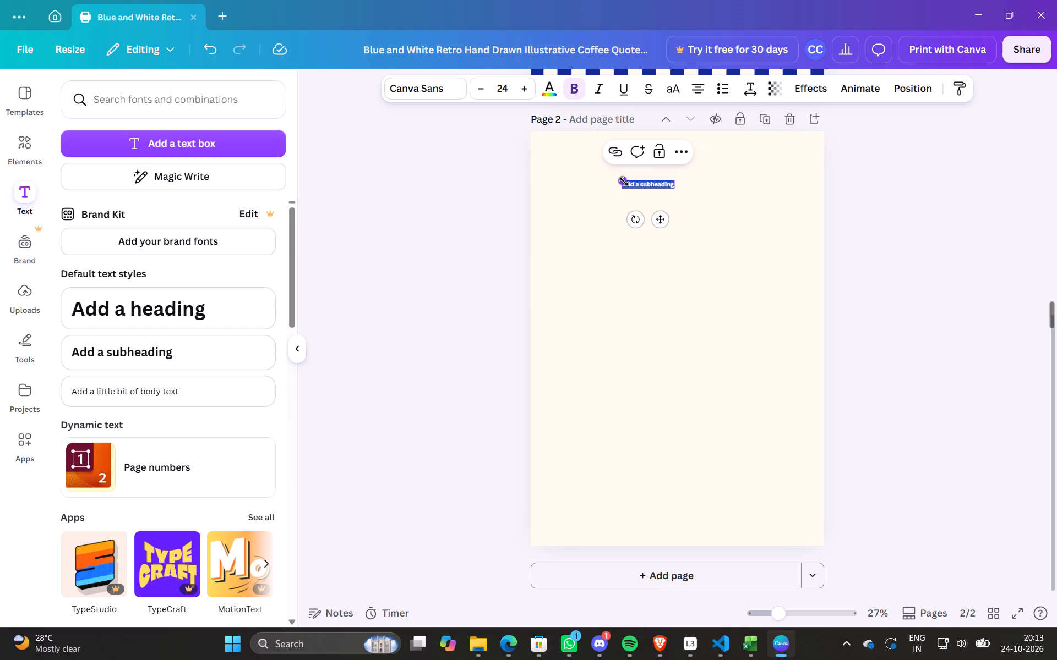
double_click(635, 184)
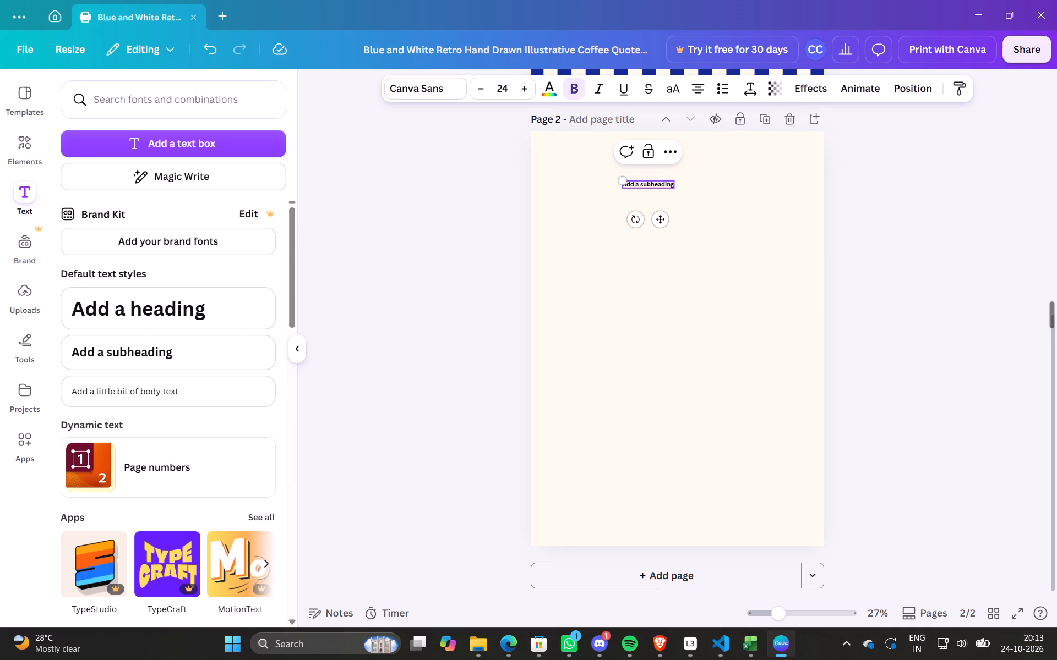
double_click(669, 183)
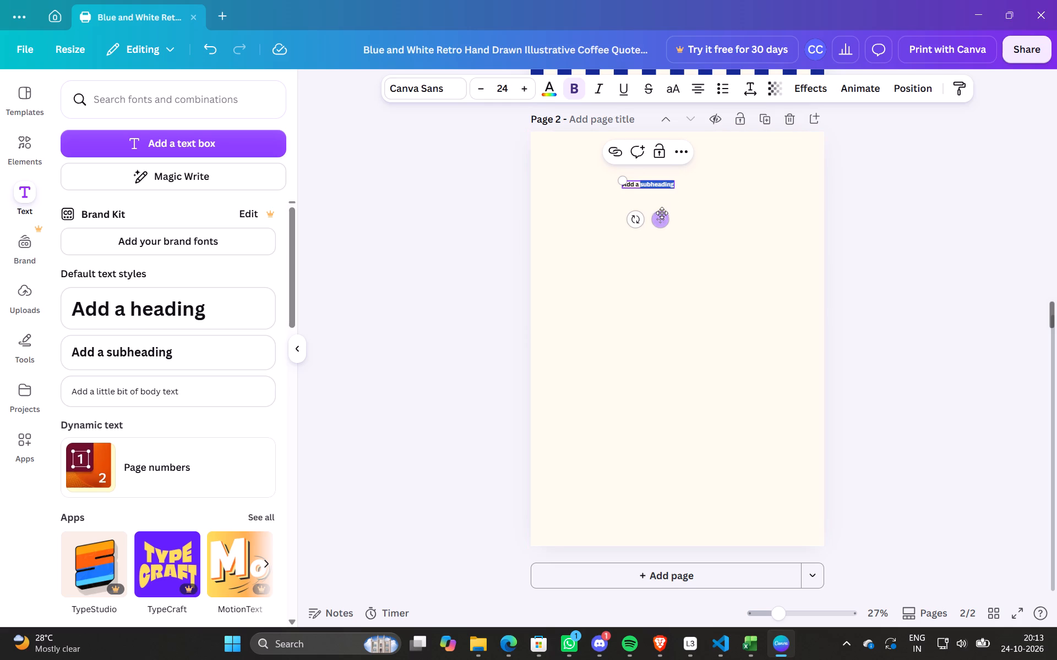
click(661, 213)
drag(658, 221, 654, 220)
drag(654, 220, 581, 186)
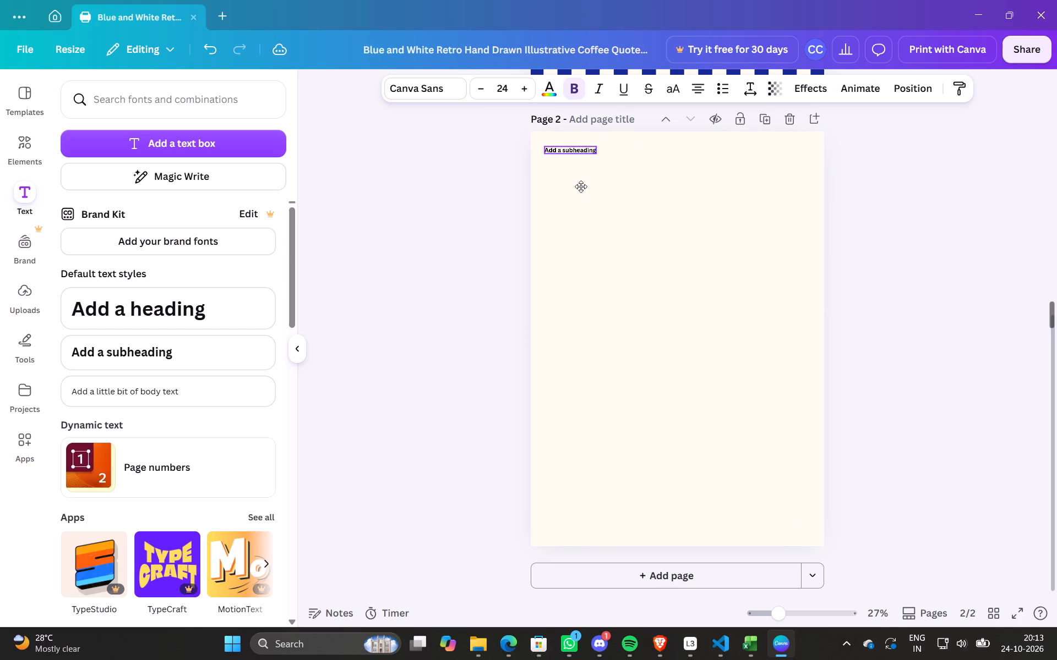
drag(581, 186, 580, 184)
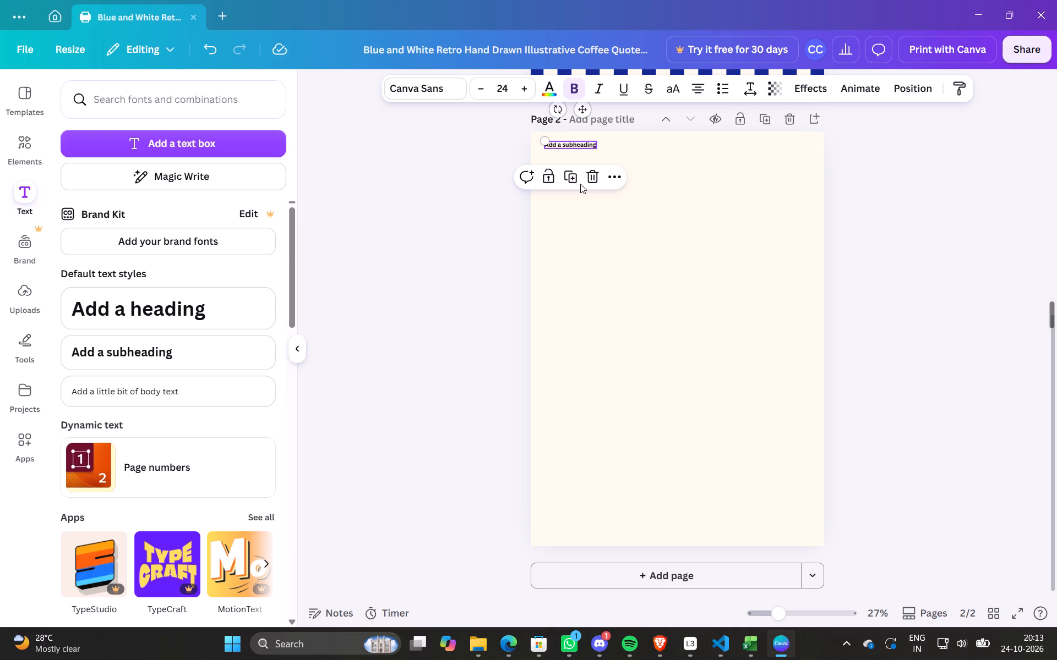
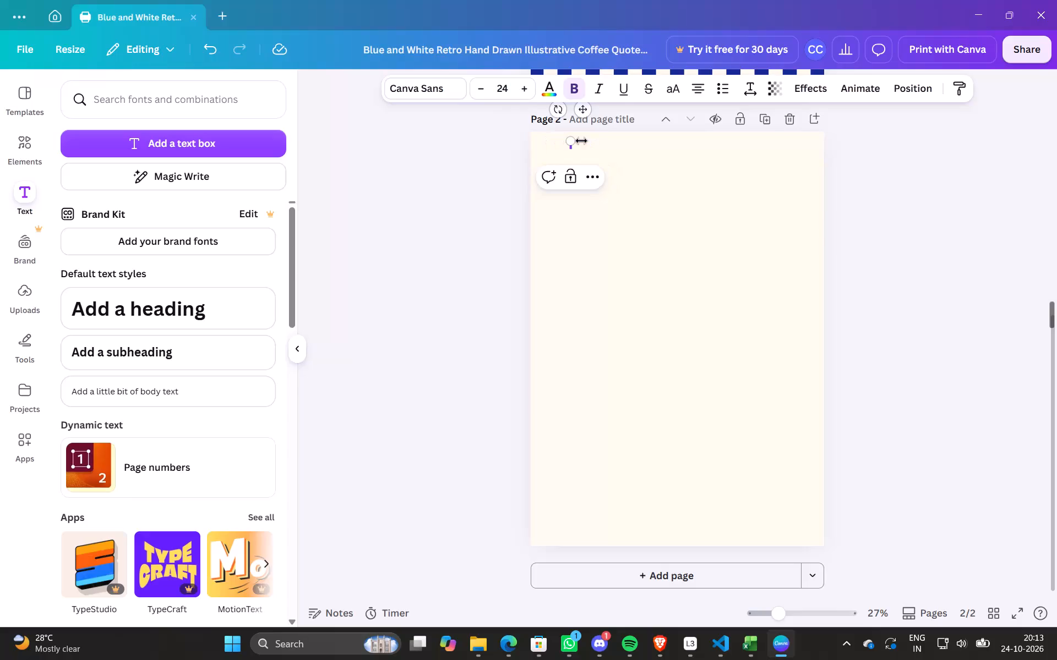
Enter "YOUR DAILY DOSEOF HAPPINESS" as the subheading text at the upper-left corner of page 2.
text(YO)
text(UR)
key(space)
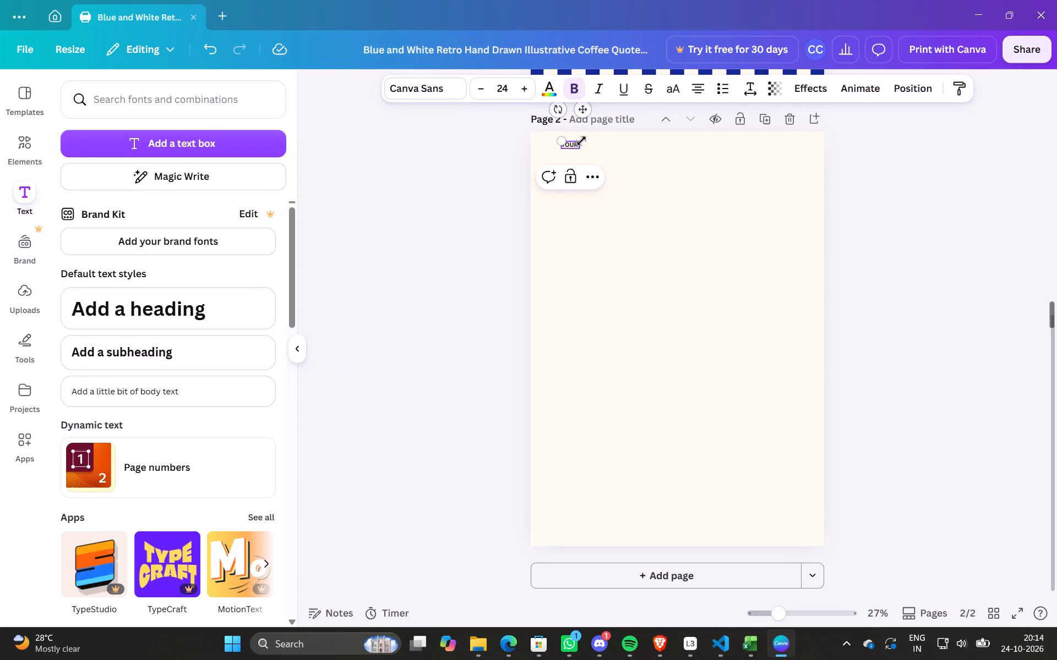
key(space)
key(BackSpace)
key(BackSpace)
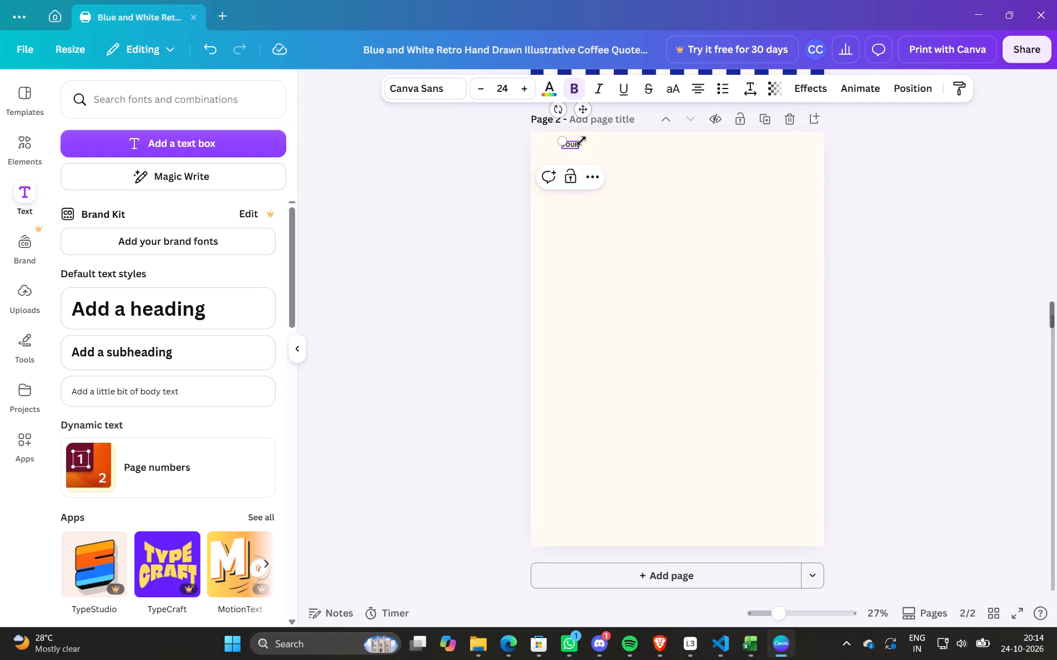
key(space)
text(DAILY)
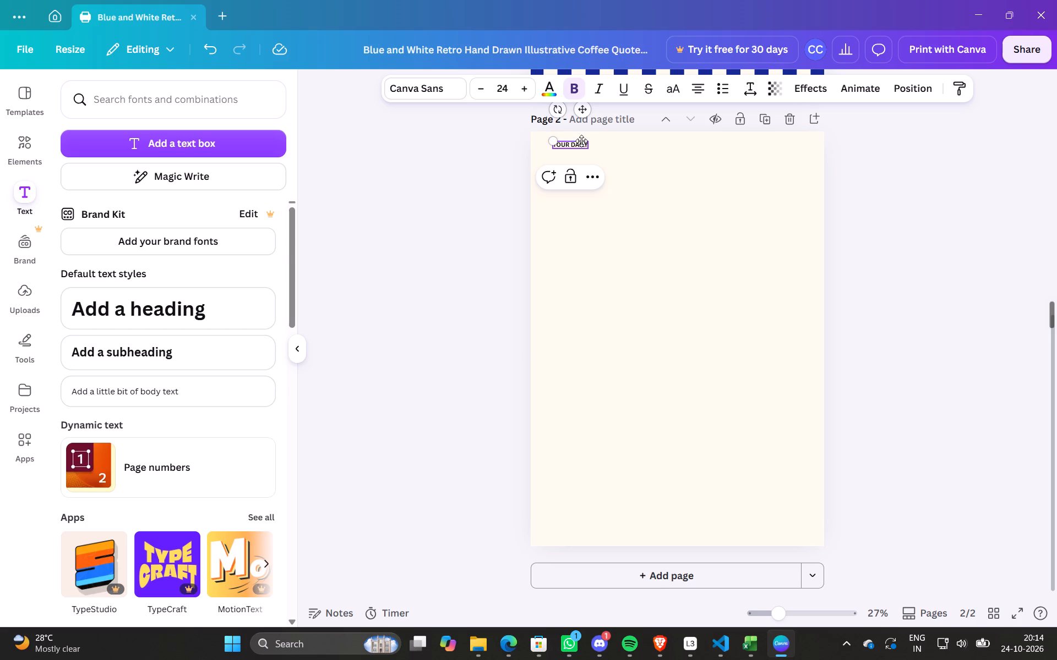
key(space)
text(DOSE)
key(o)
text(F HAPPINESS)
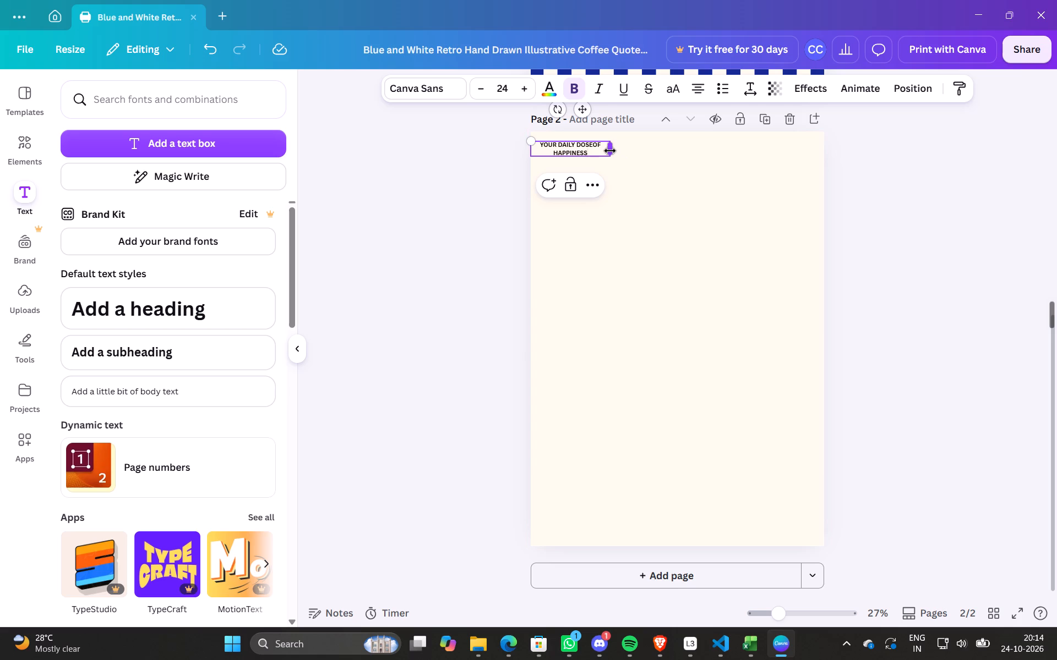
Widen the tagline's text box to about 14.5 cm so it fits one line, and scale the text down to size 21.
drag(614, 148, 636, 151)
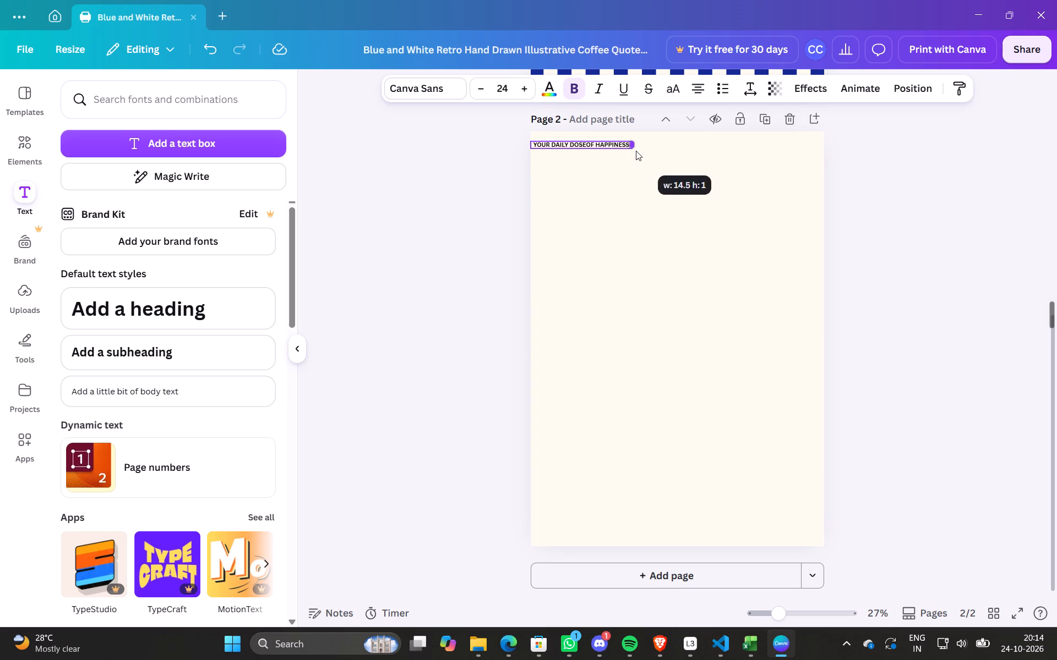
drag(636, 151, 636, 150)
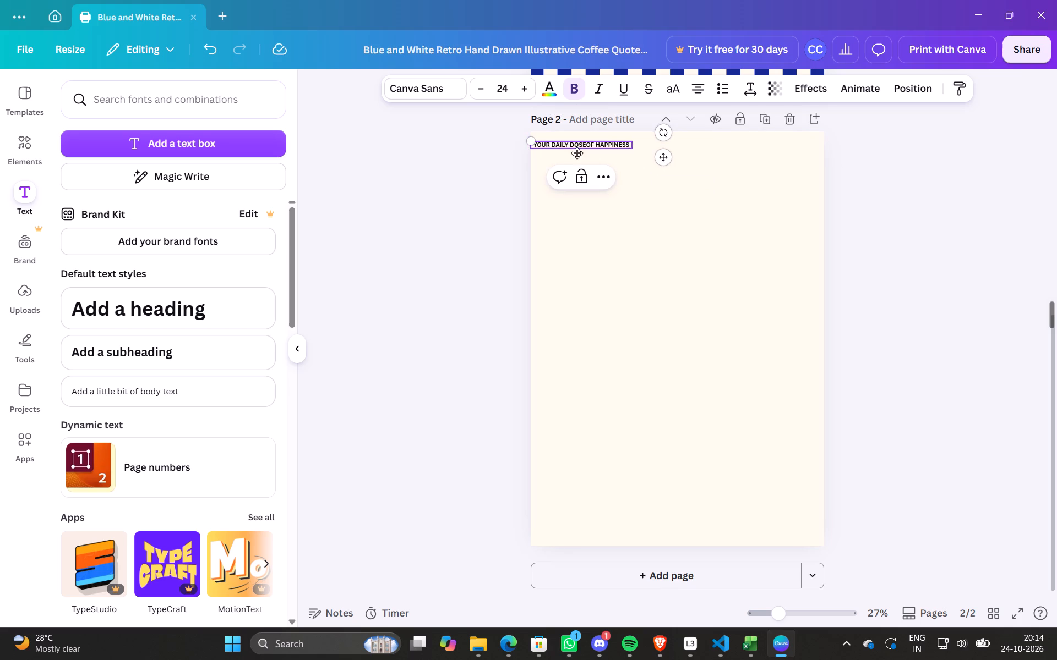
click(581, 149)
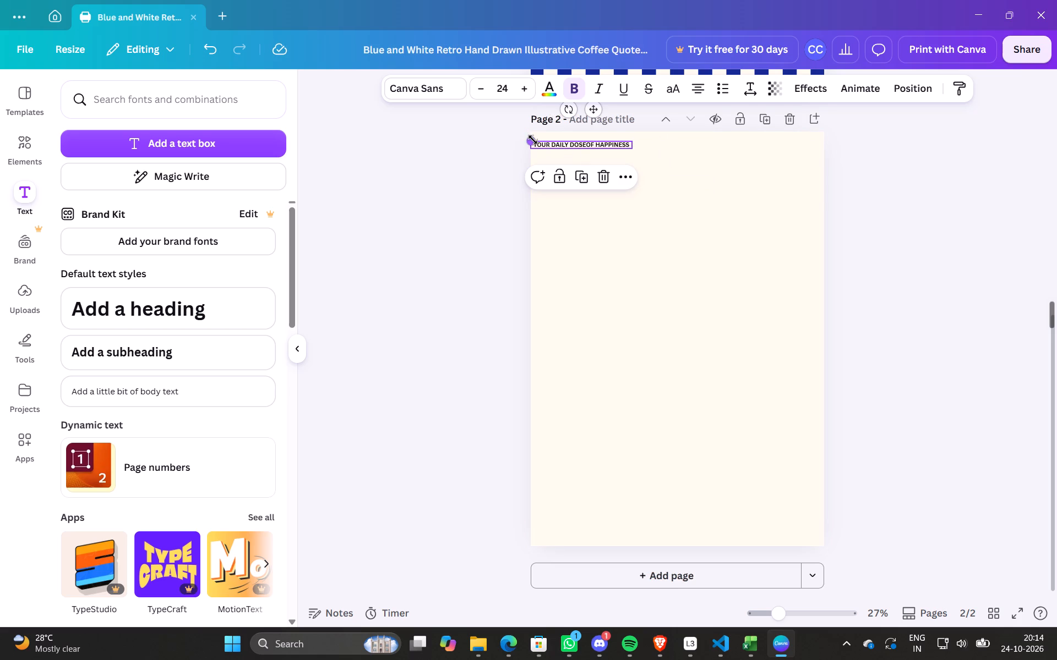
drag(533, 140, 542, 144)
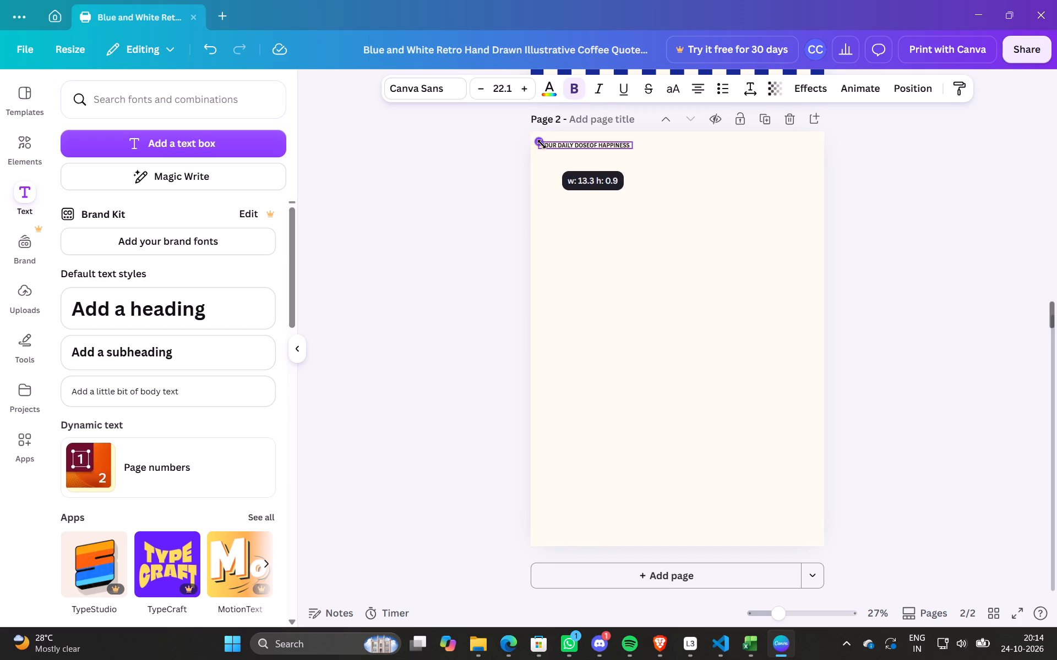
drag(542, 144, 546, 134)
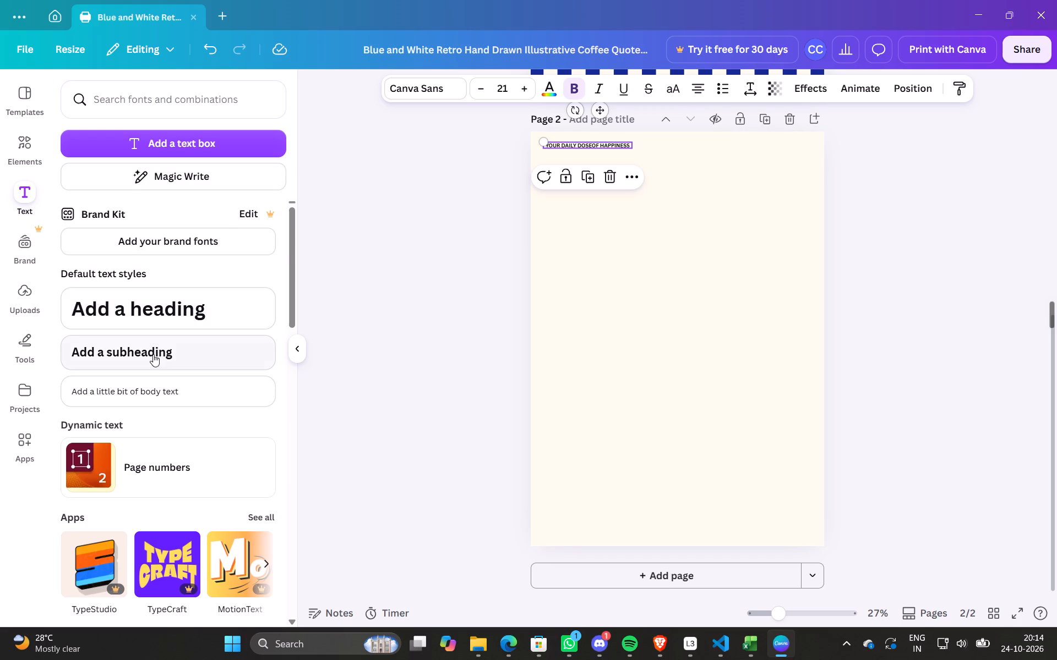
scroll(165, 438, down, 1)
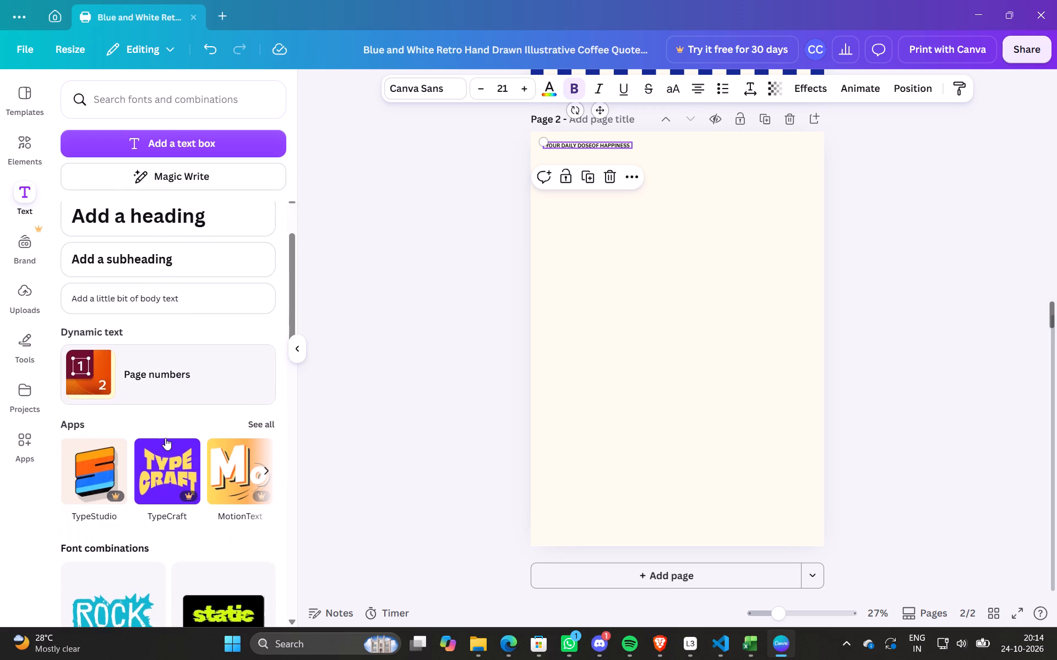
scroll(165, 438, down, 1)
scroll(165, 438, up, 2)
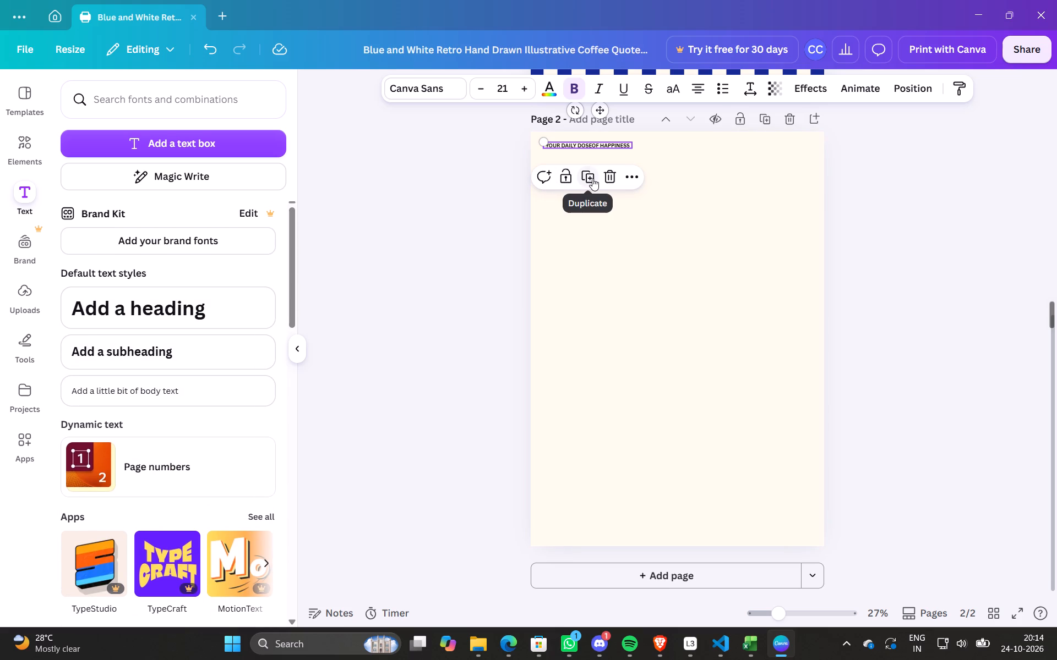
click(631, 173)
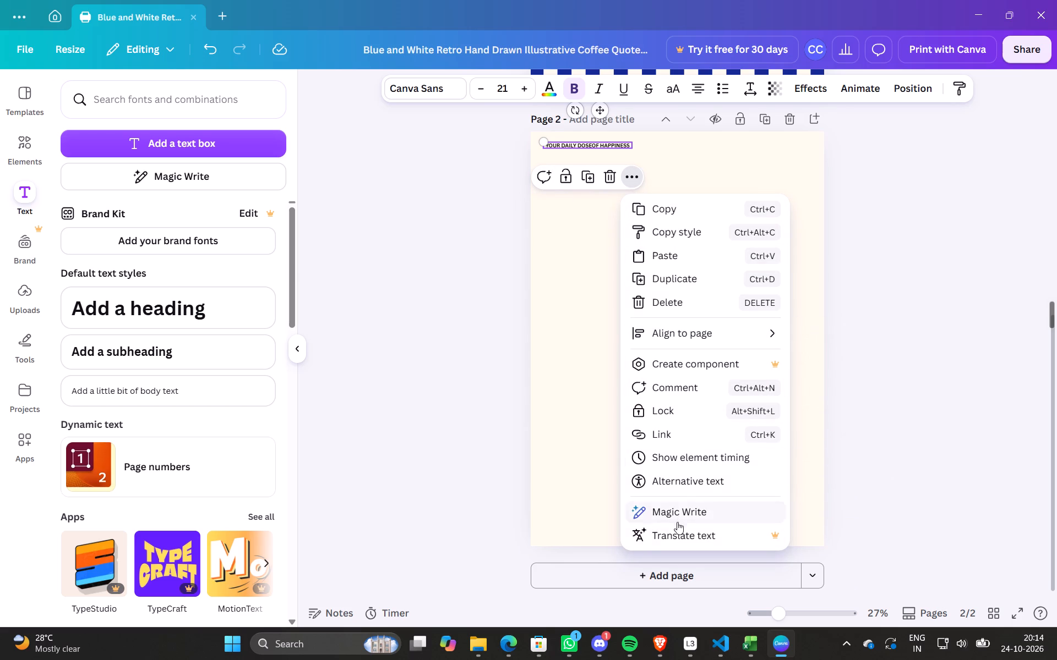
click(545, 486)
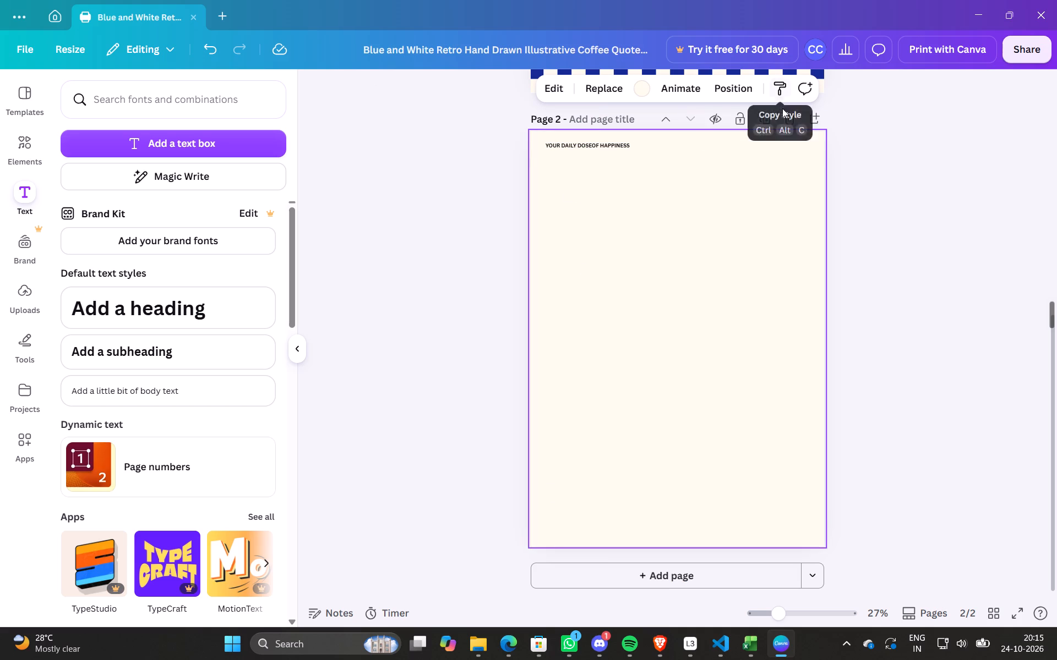
Delete page 2 with its tagline from the poster design.
click(792, 113)
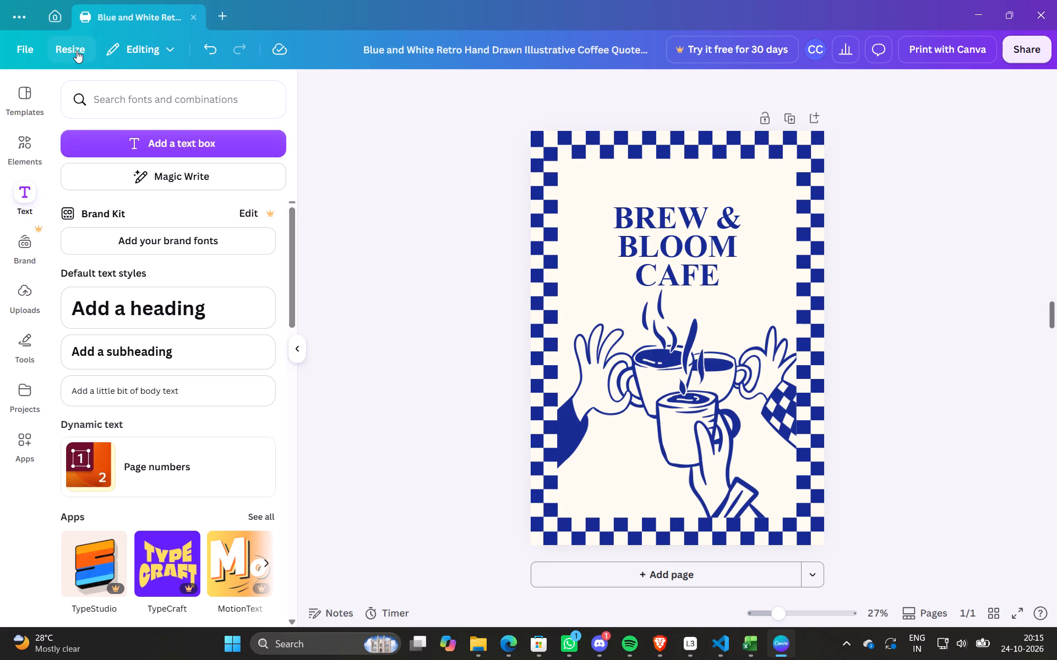
Leave the poster design for the home view and close the coffee quote poster template's preview.
click(31, 53)
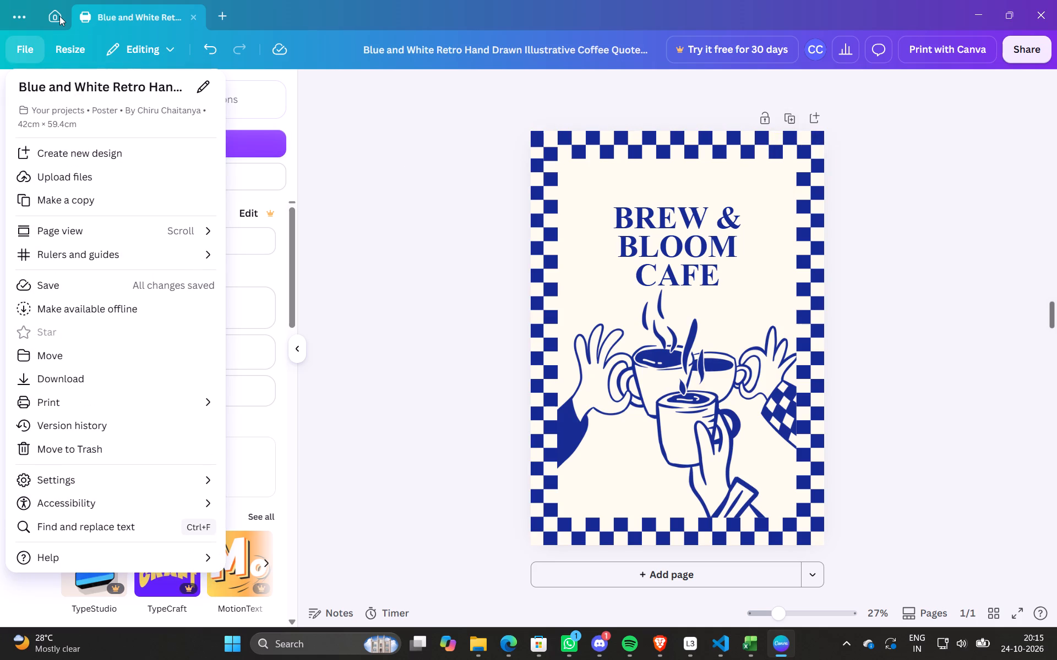
click(59, 16)
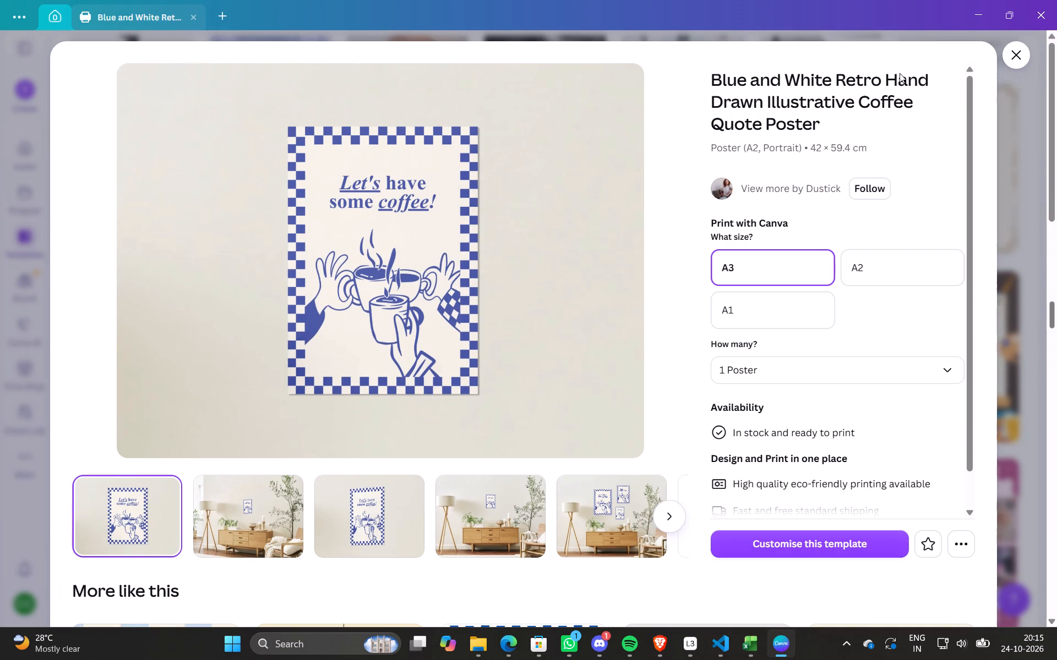
click(1017, 55)
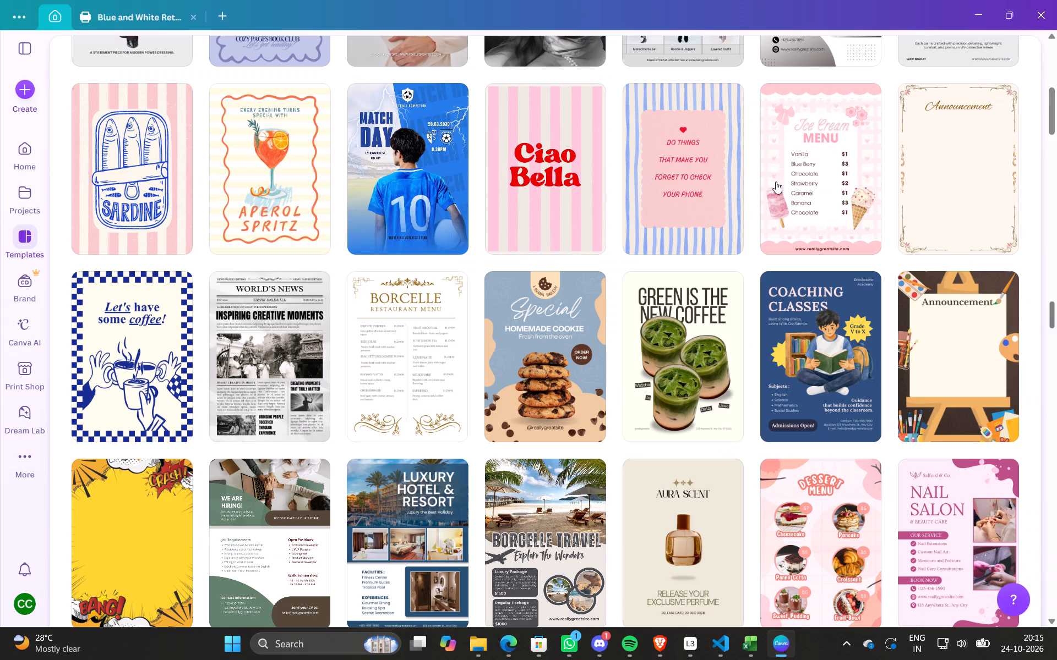
Browse the poster template gallery for other suitable designs.
scroll(734, 218, up, 2)
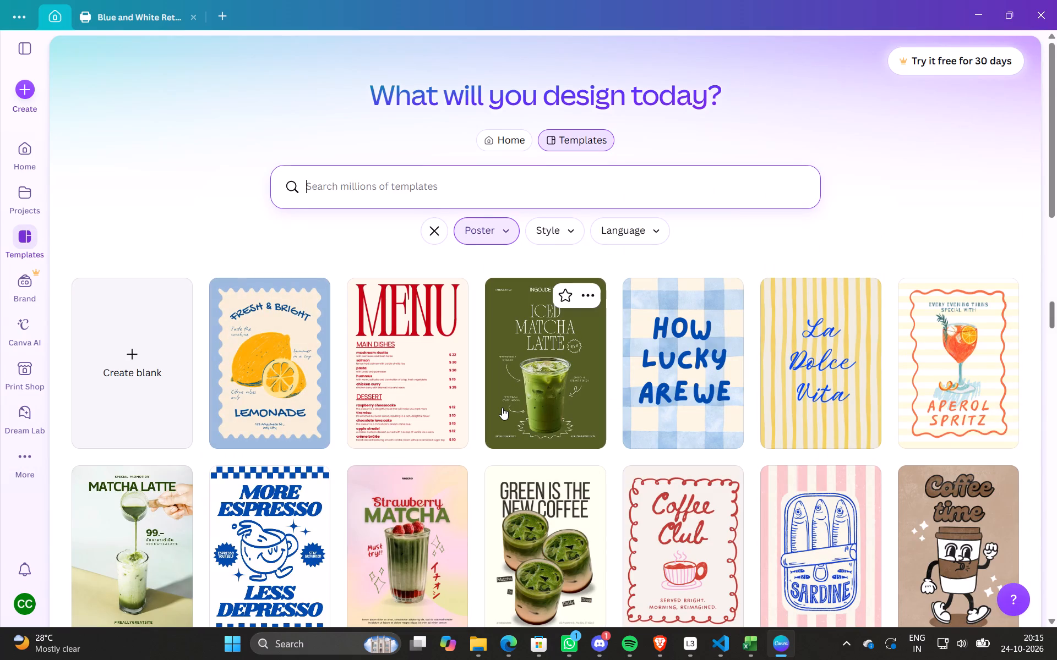
scroll(502, 408, down, 1)
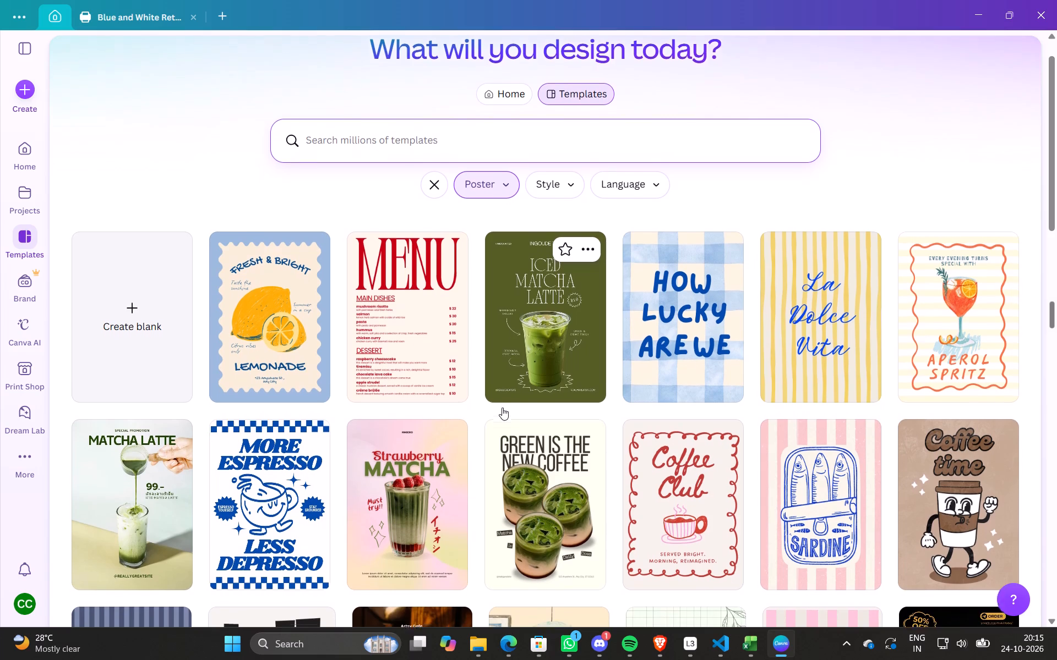
scroll(502, 408, down, 2)
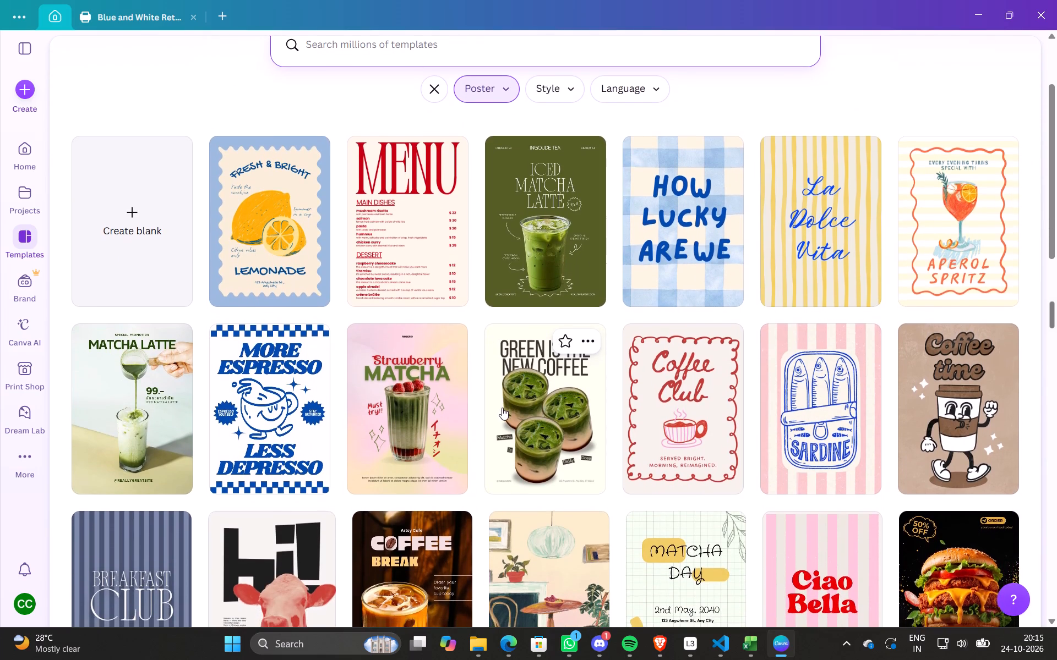
scroll(502, 408, down, 1)
scroll(502, 408, up, 1)
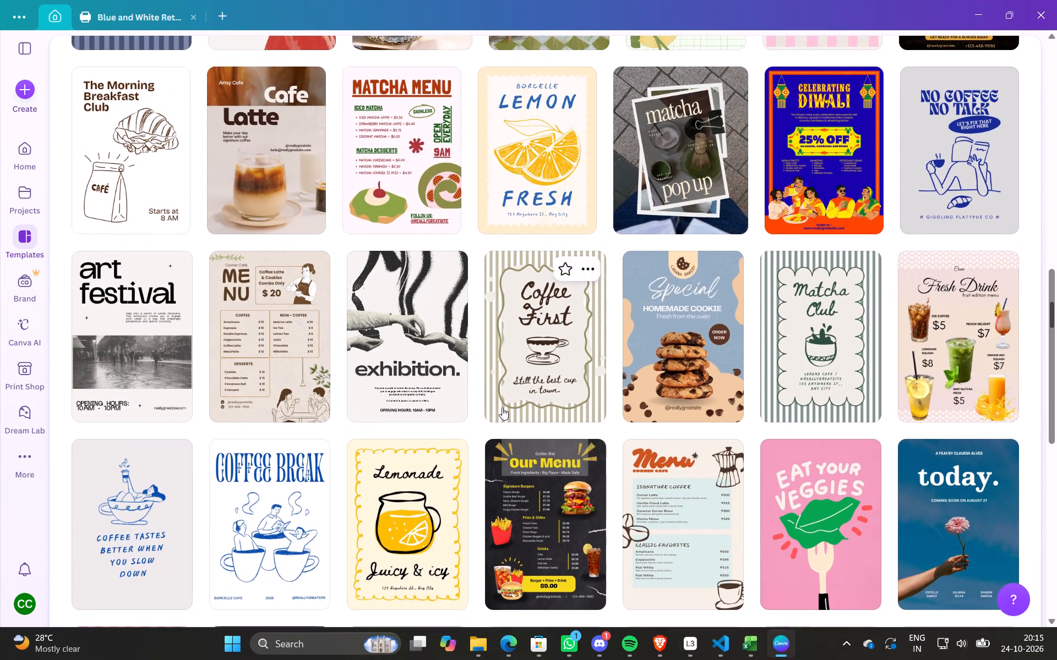
scroll(502, 408, up, 3)
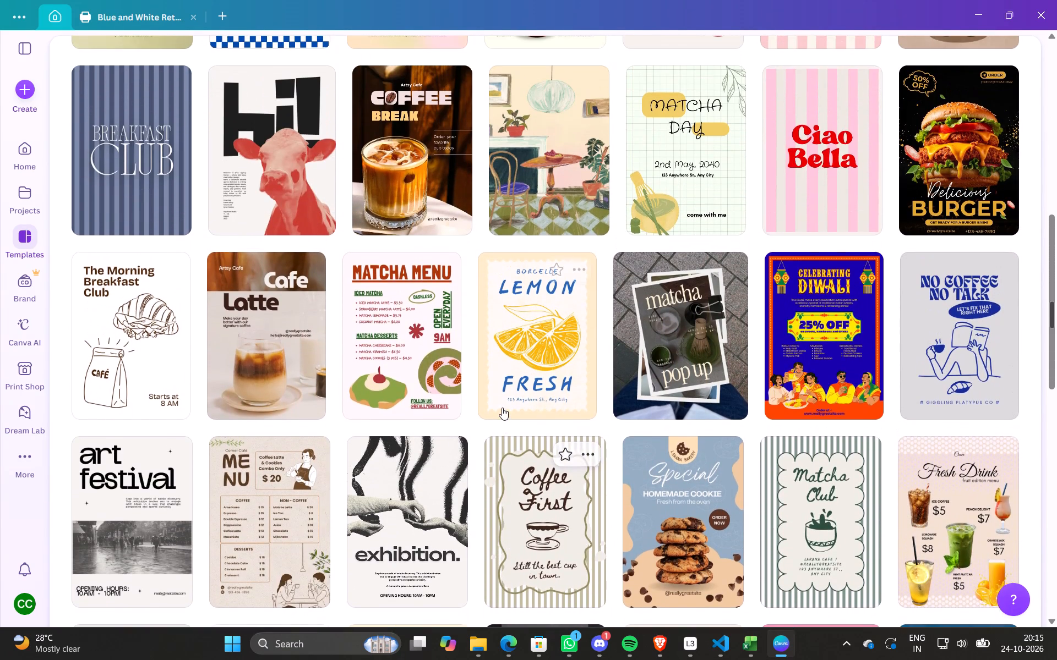
scroll(502, 408, up, 2)
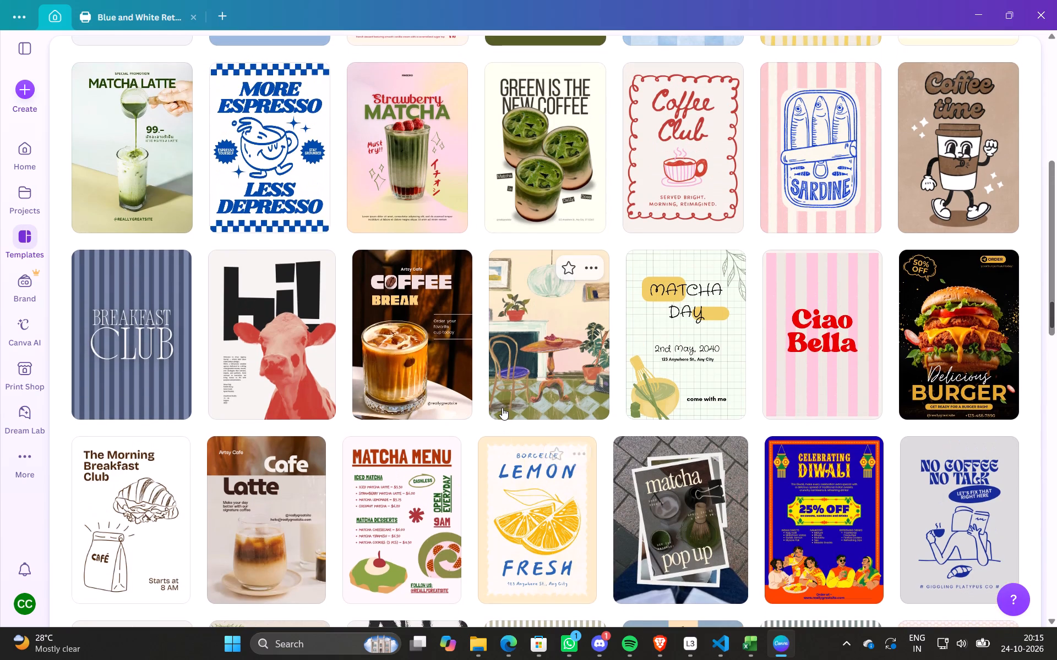
scroll(502, 408, up, 2)
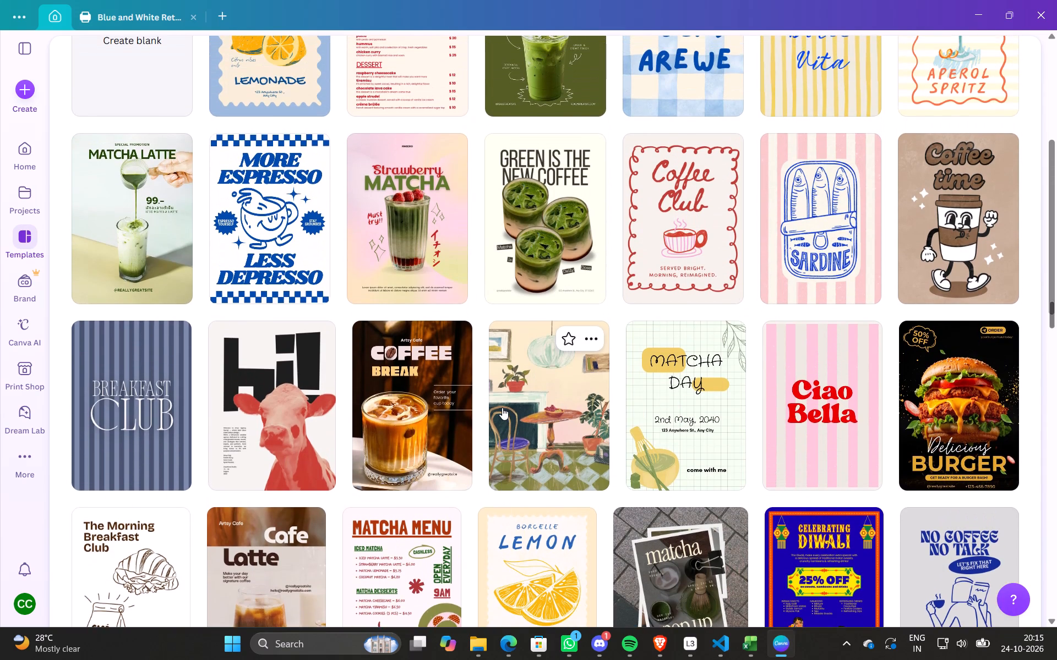
scroll(502, 408, up, 3)
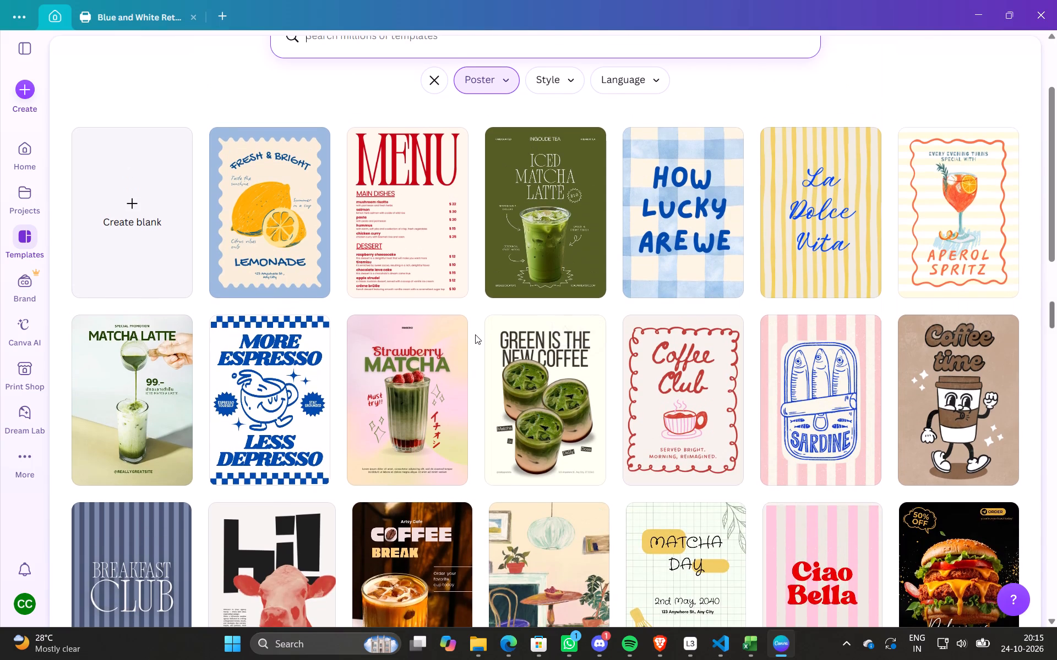
scroll(475, 334, up, 1)
Search the poster templates for "COFEE".
click(424, 111)
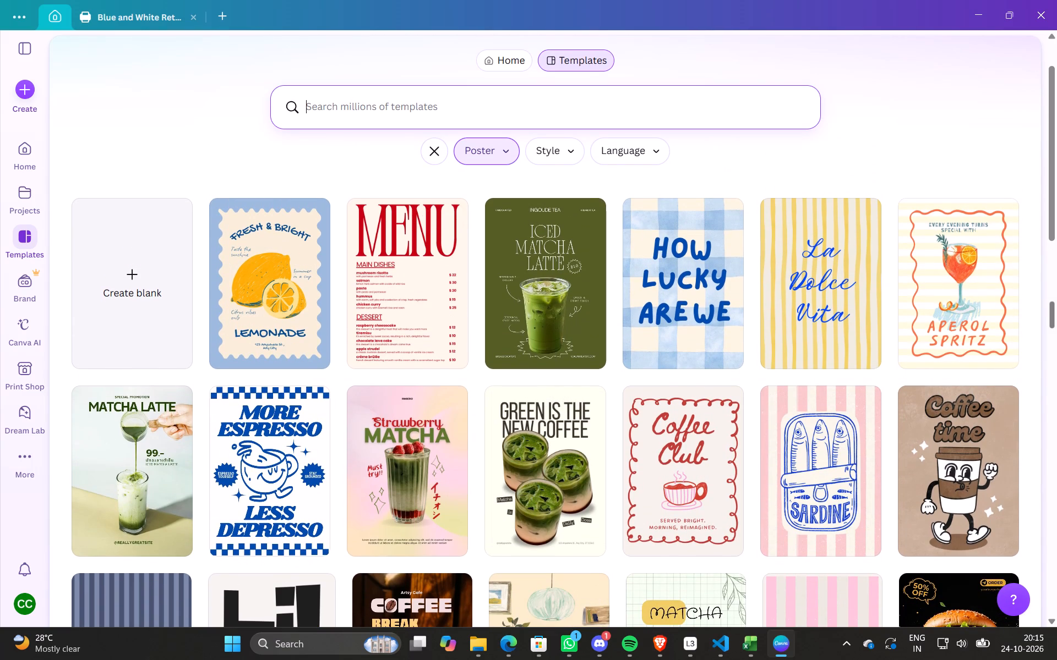
text(CO)
text(FEE)
key(Return)
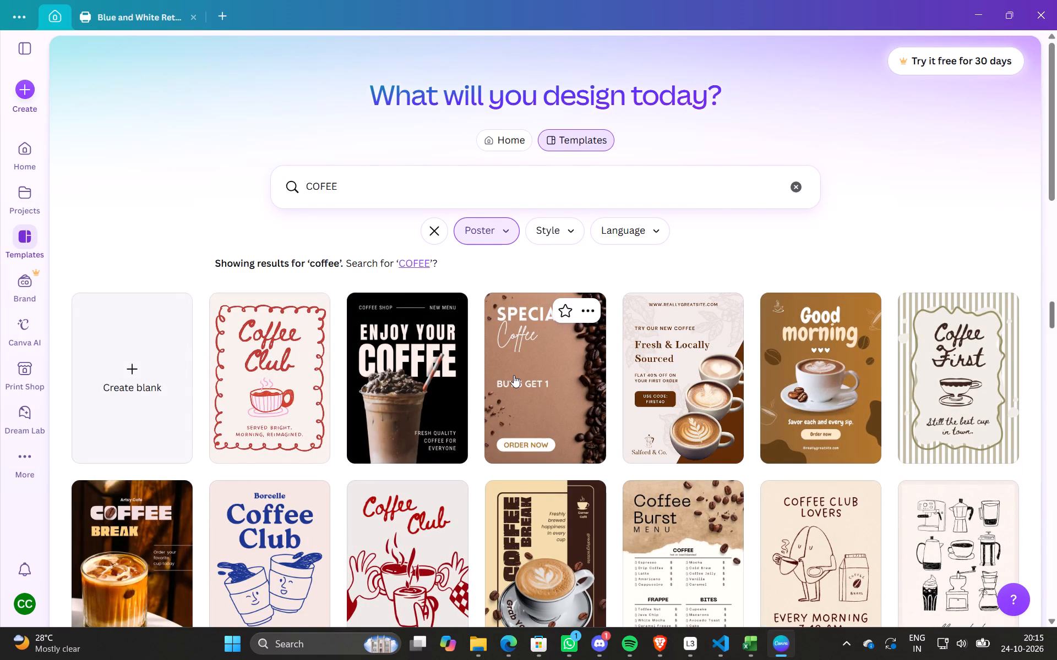
Look through the coffee poster templates in the search results for a suitable design.
scroll(514, 375, down, 5)
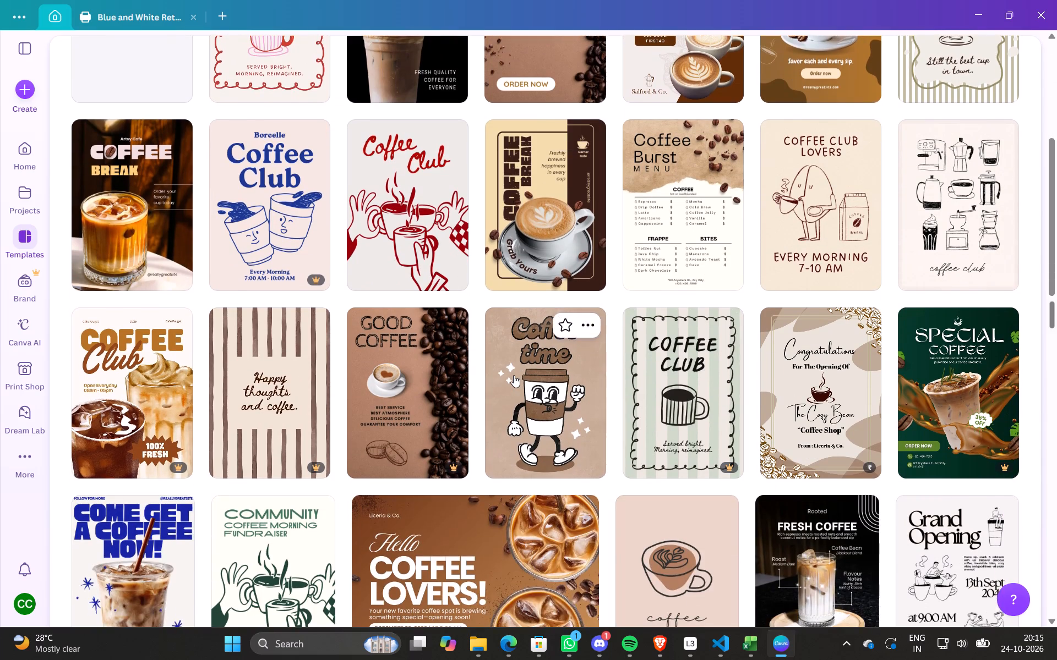
scroll(514, 375, down, 5)
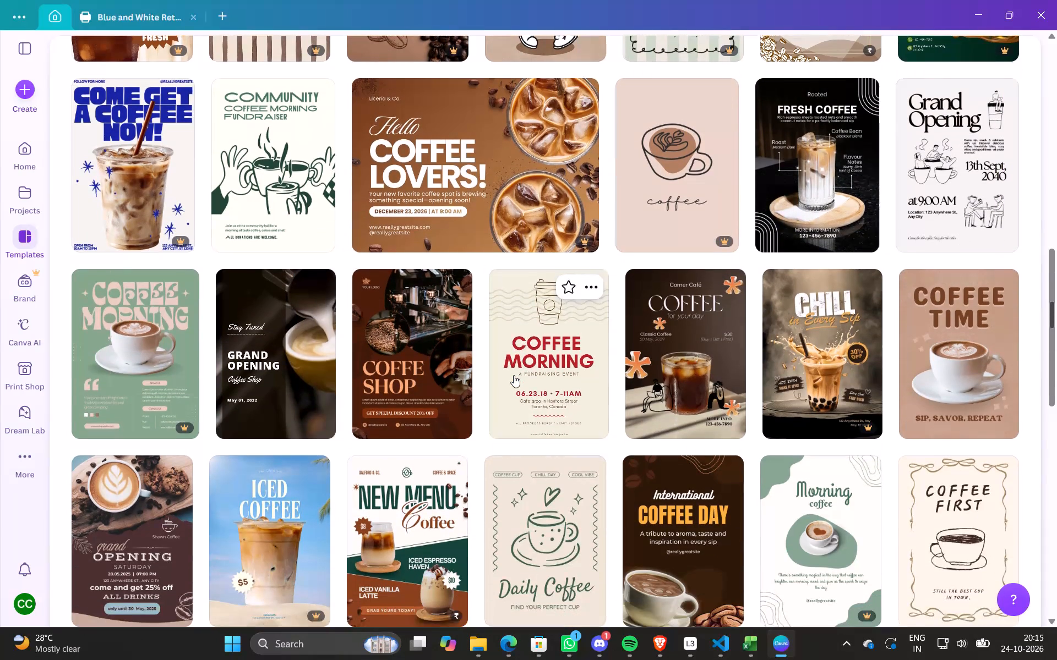
scroll(514, 375, down, 4)
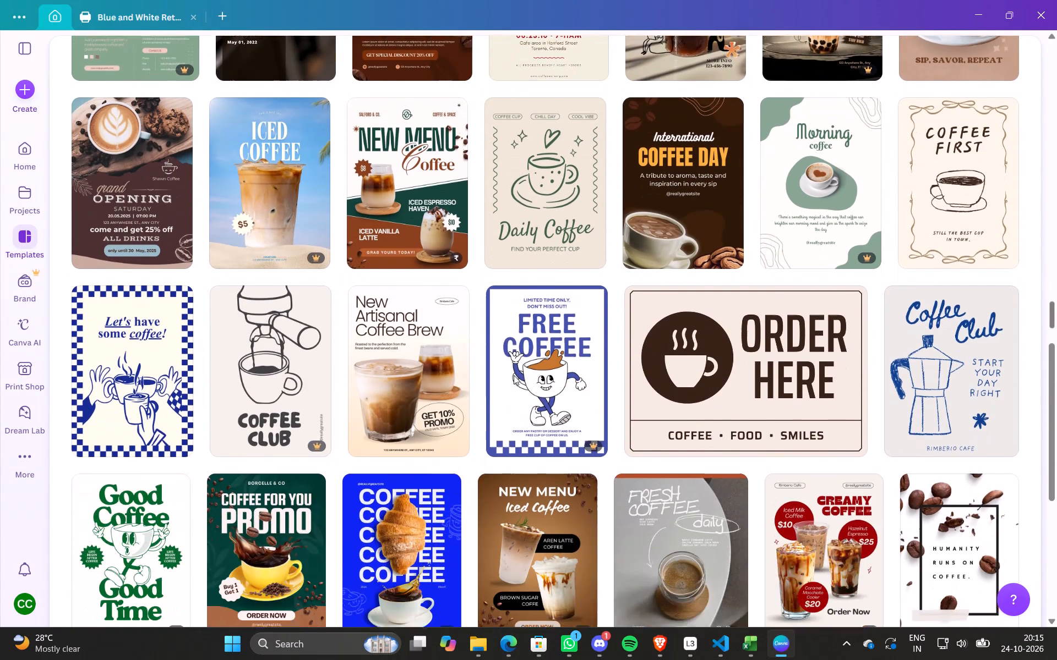
scroll(514, 375, down, 3)
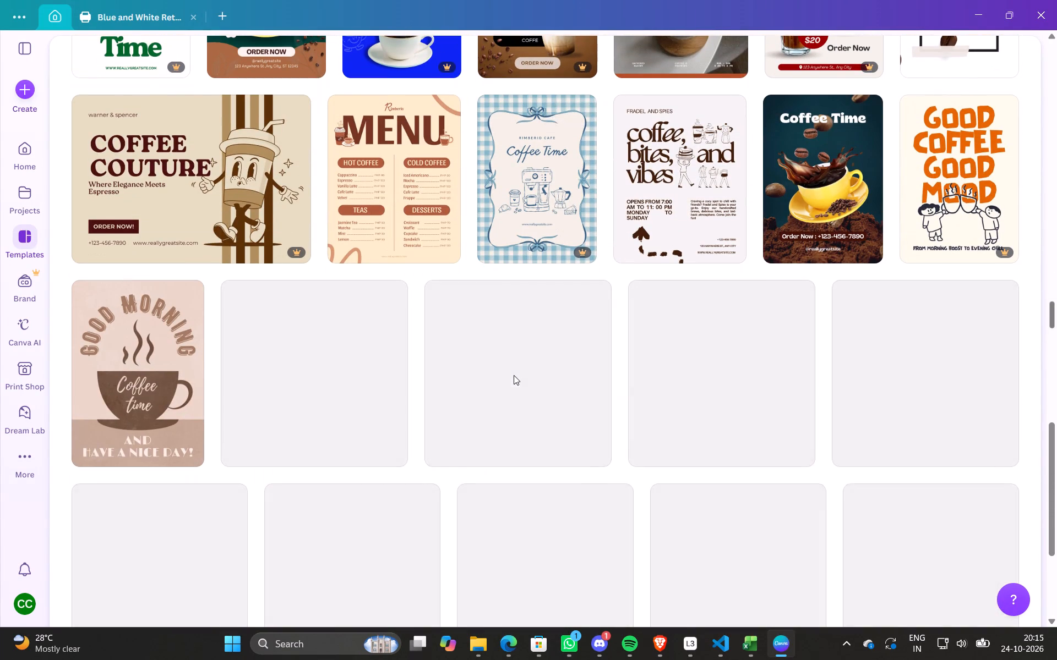
scroll(514, 375, up, 6)
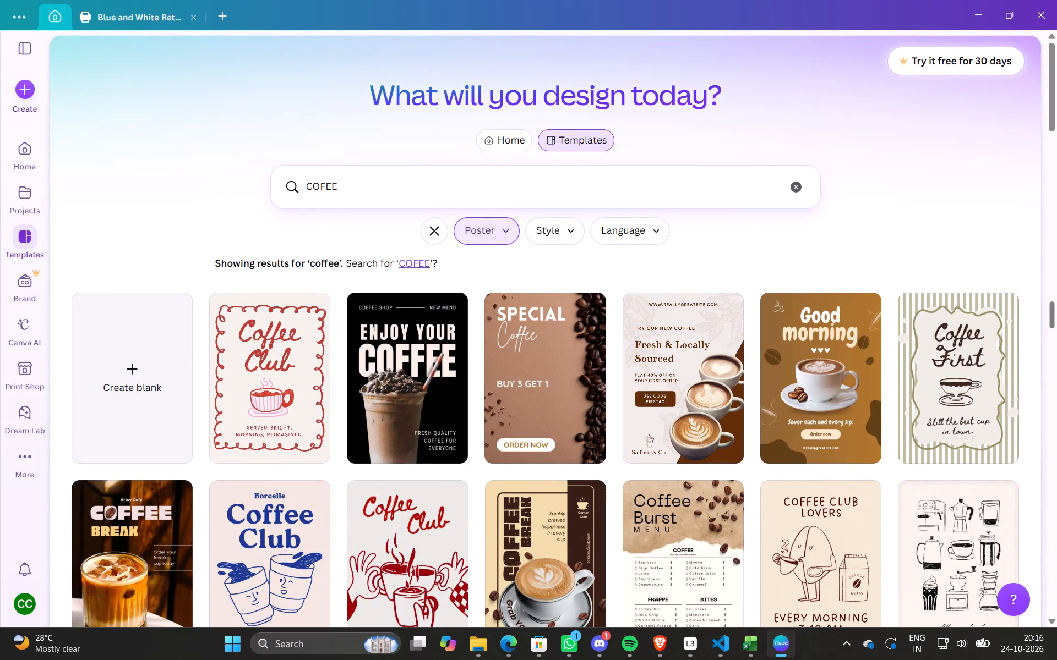
Replace the template search term and search the poster templates for "morning coffee promo".
click(483, 189)
key(BackSpace)
key(BackSpace)
key(BackSpace)
key(BackSpace)
key(BackSpace)
key(BackSpace)
key(BackSpace)
key(BackSpace)
key(BackSpace)
key(BackSpace)
key(BackSpace)
key(BackSpace)
key(BackSpace)
key(BackSpace)
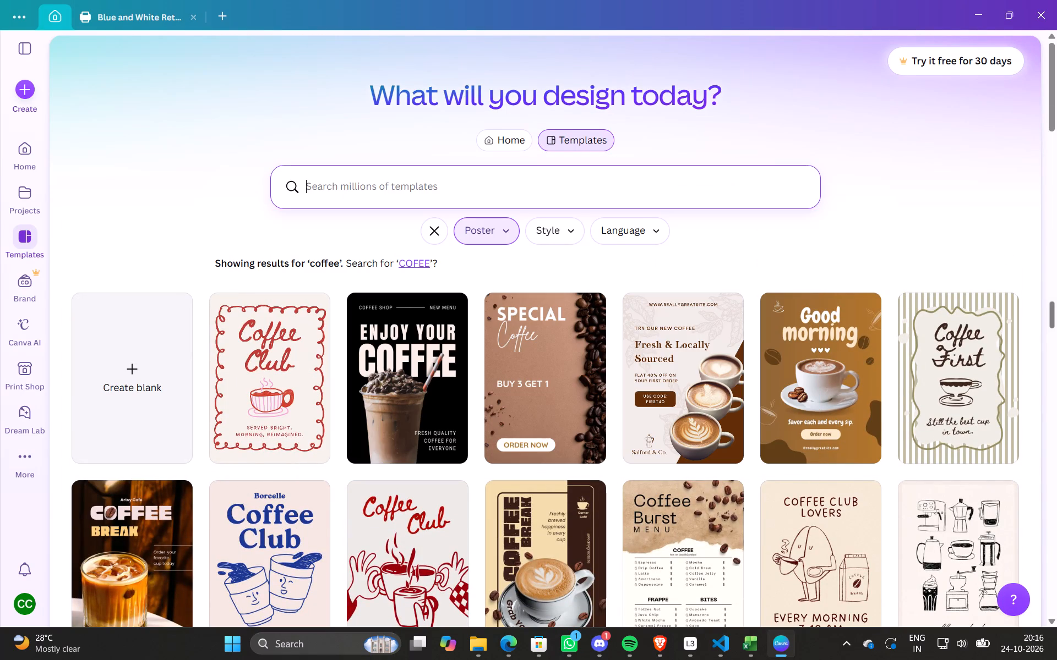
text(mor)
text(ning)
key(space)
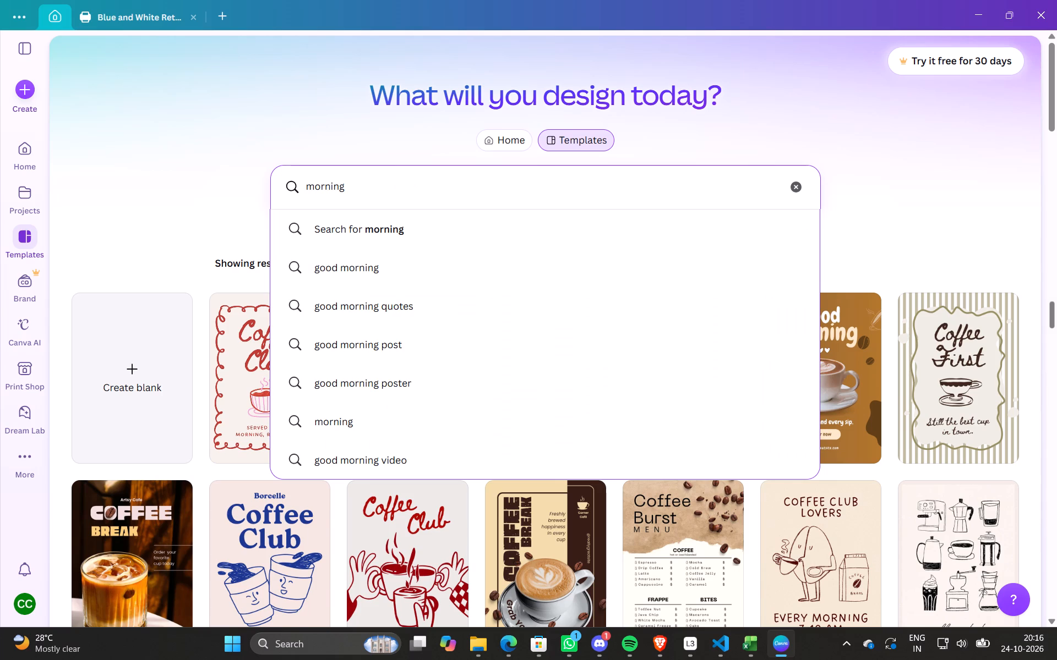
text(co)
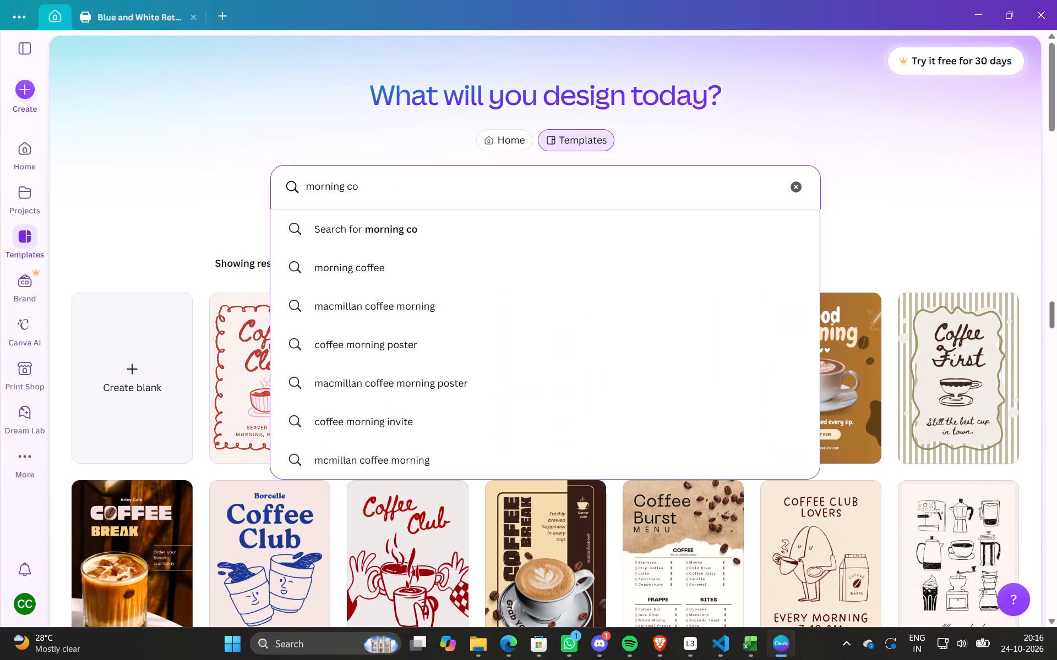
text(ff)
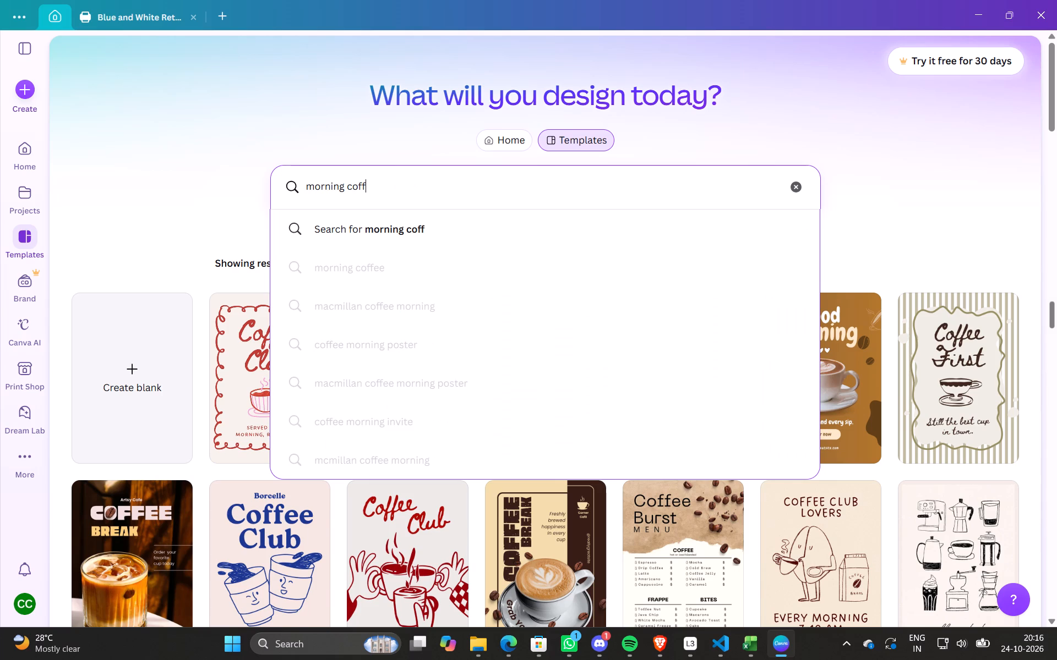
key(e)
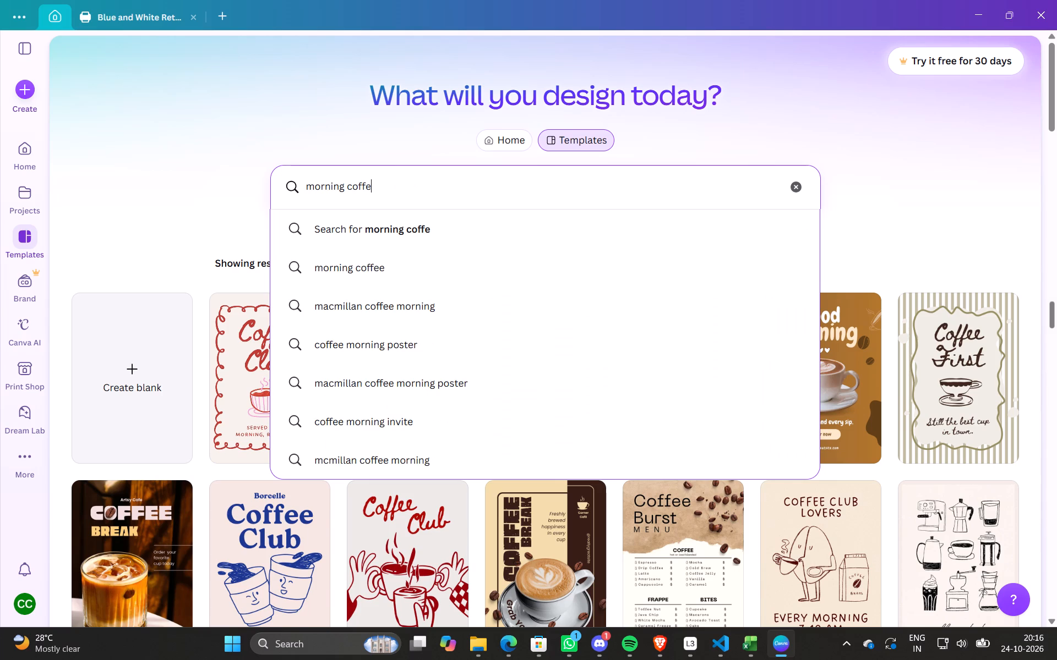
key(space)
text(promo)
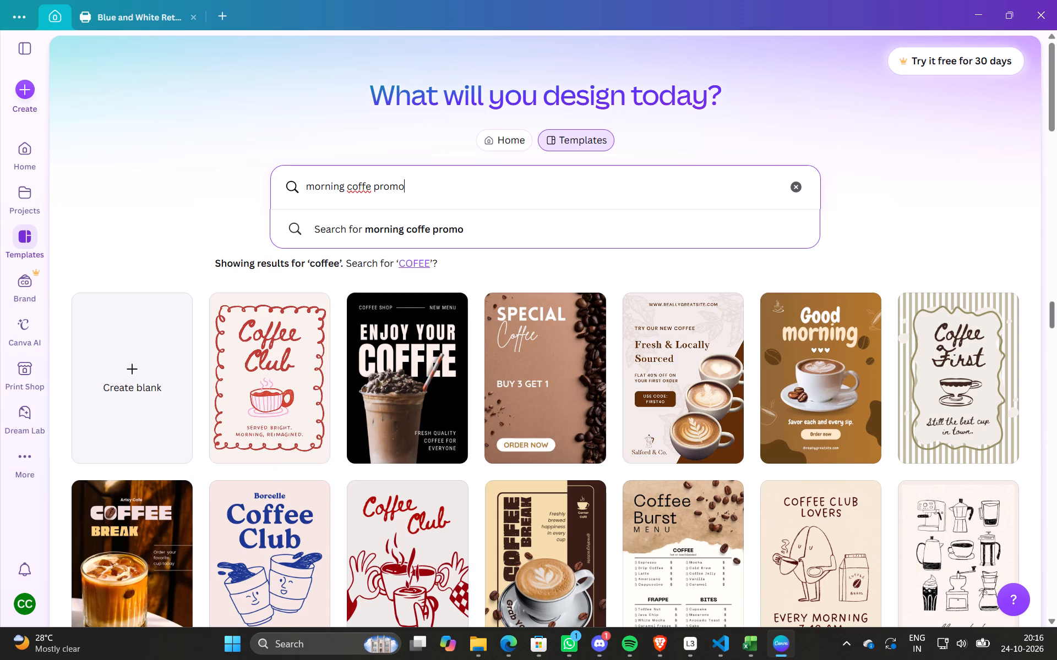
click(364, 186)
key(e)
key(Return)
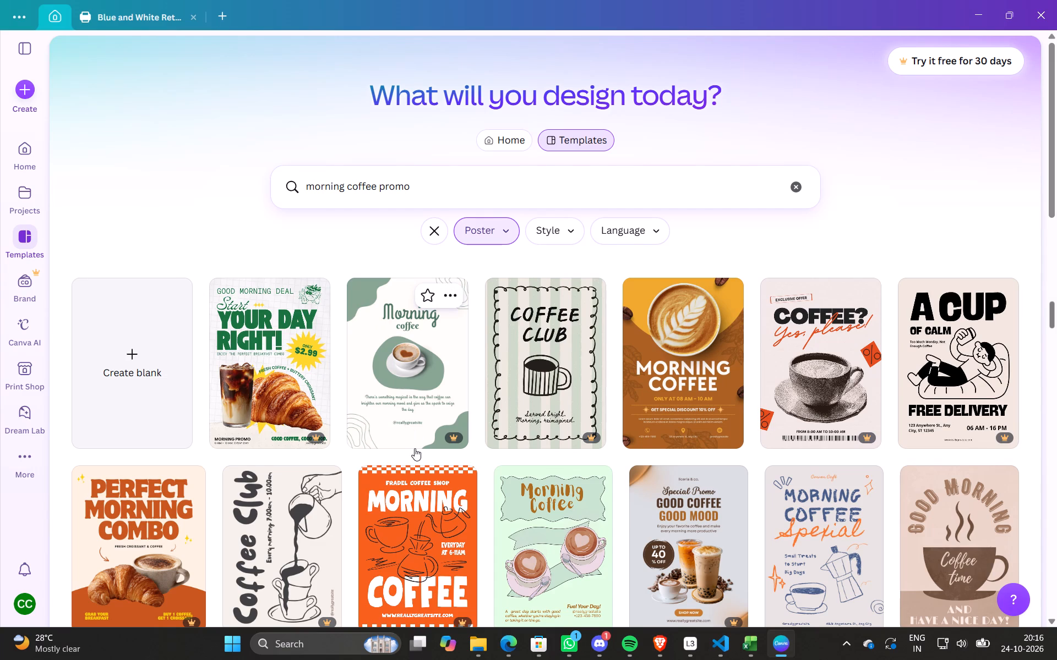
Look through the morning coffee promo poster templates for a suitable design and return to the first results.
scroll(415, 448, down, 5)
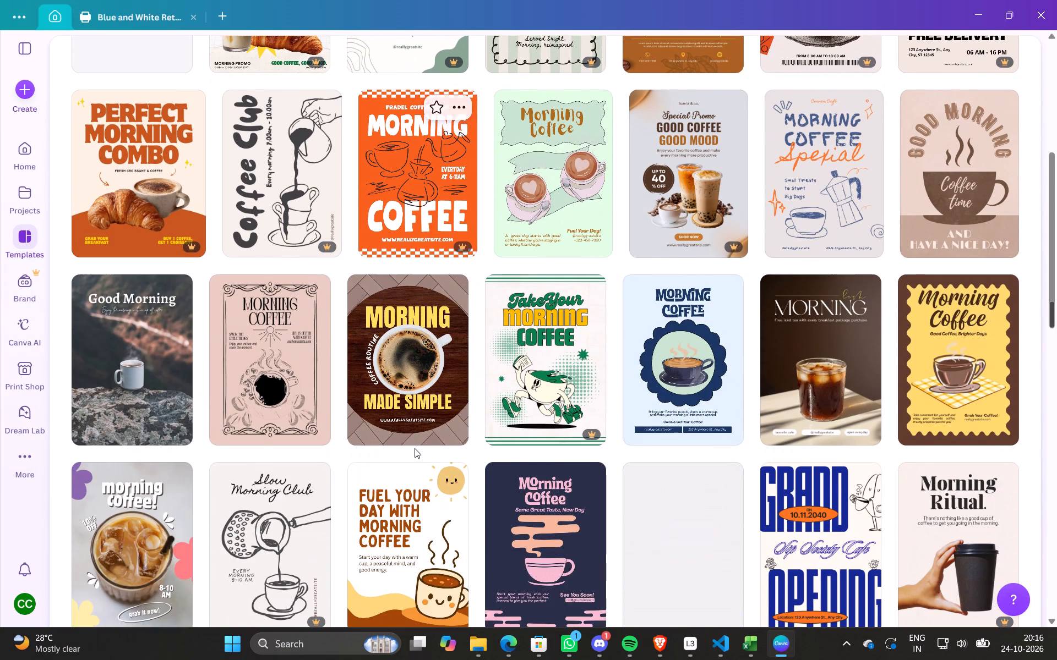
scroll(415, 448, down, 2)
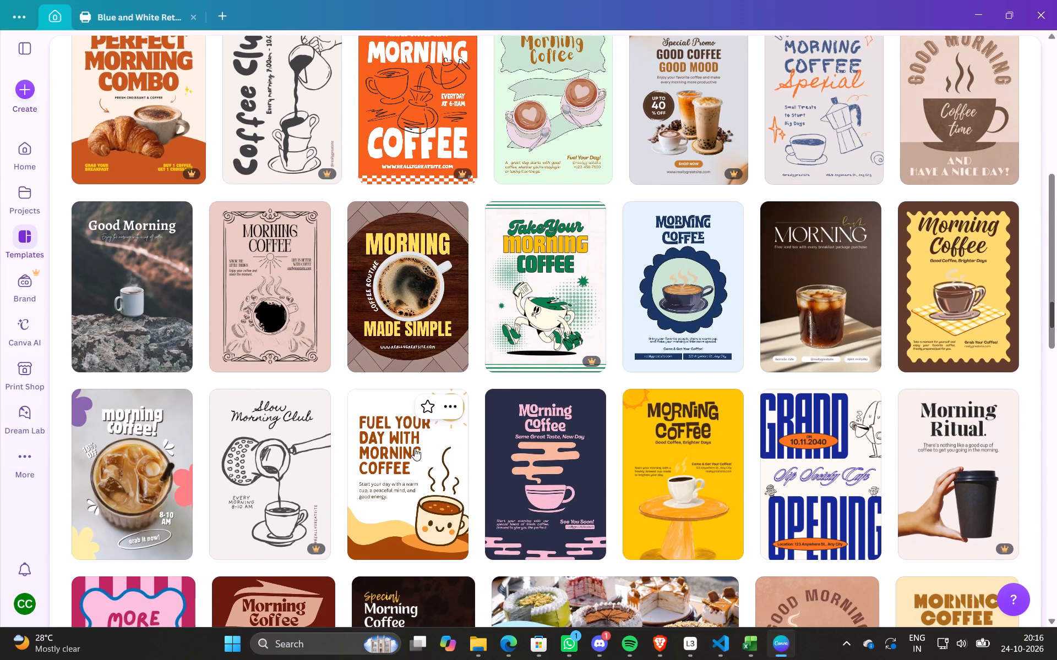
scroll(415, 448, down, 4)
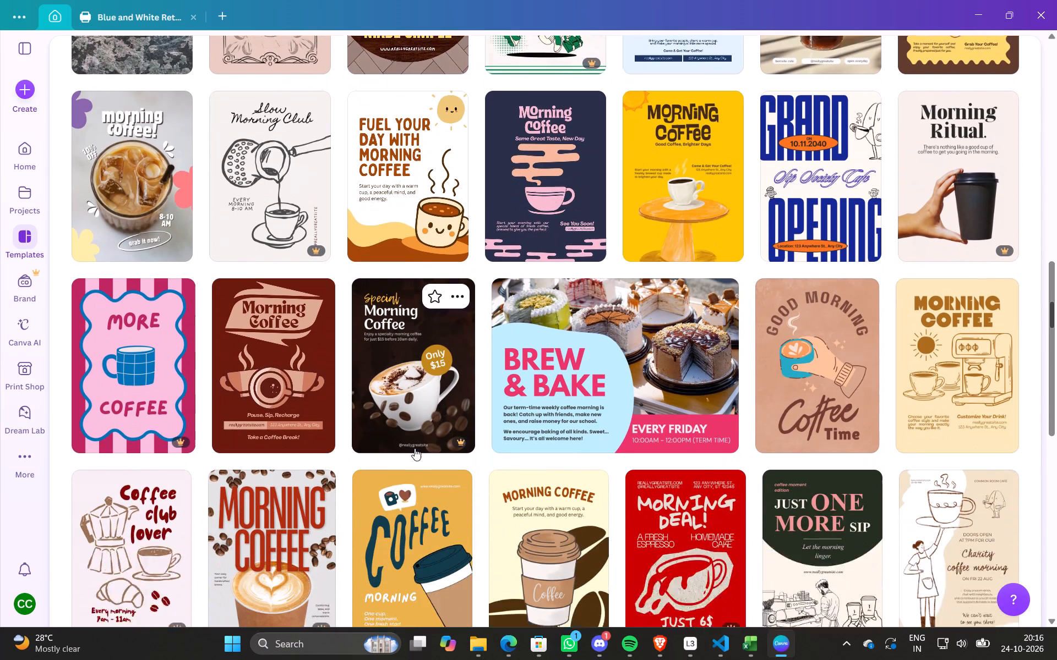
scroll(415, 448, down, 6)
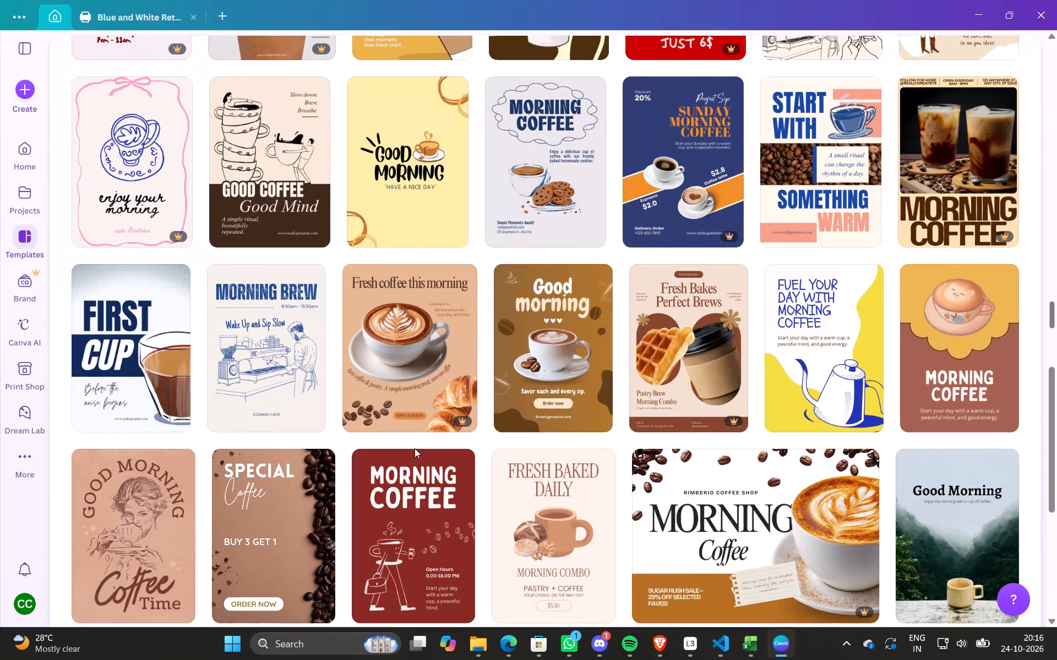
scroll(415, 448, down, 6)
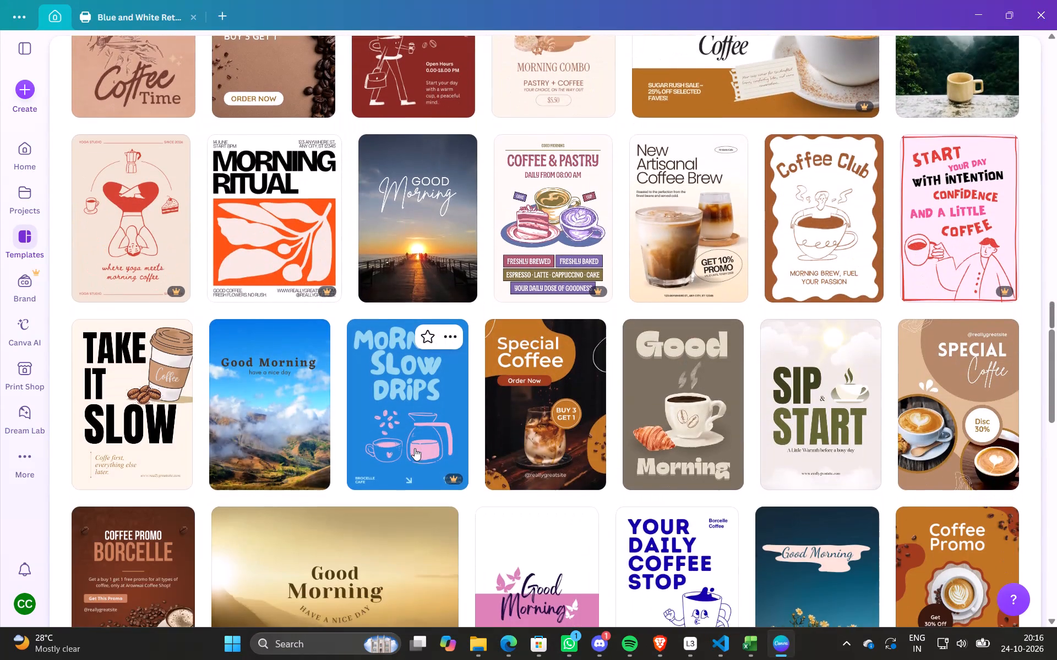
scroll(415, 448, down, 7)
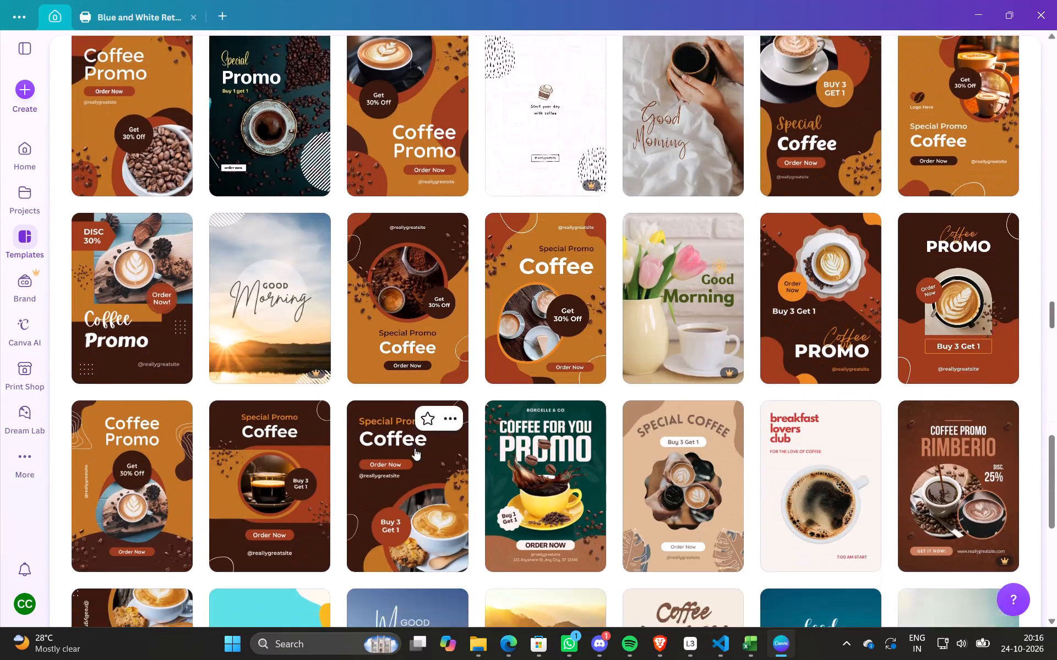
scroll(415, 448, down, 4)
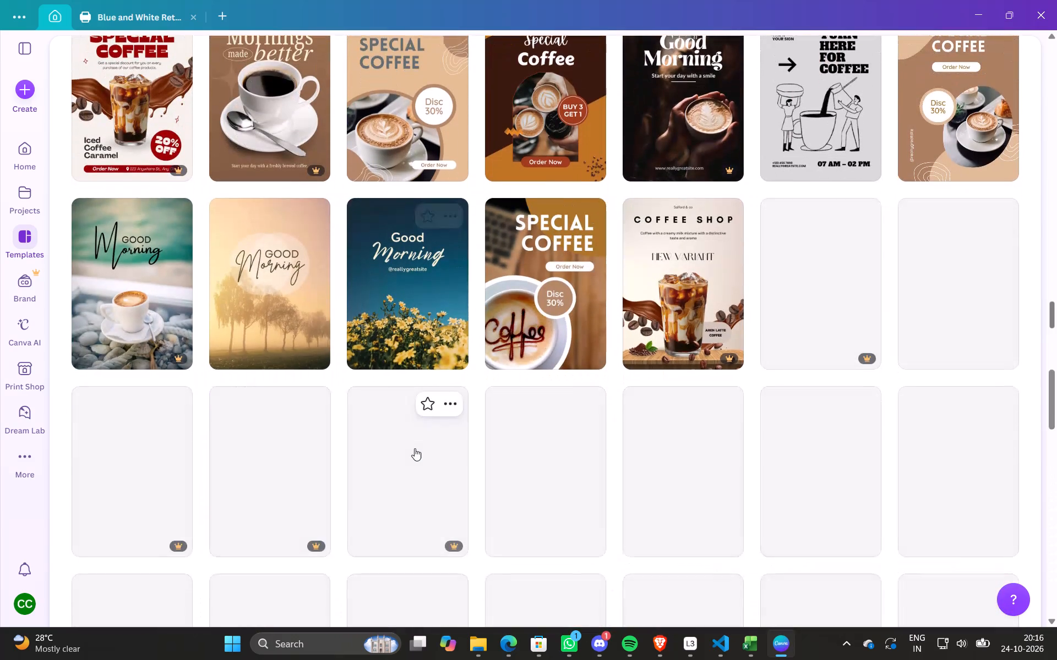
scroll(415, 448, down, 1)
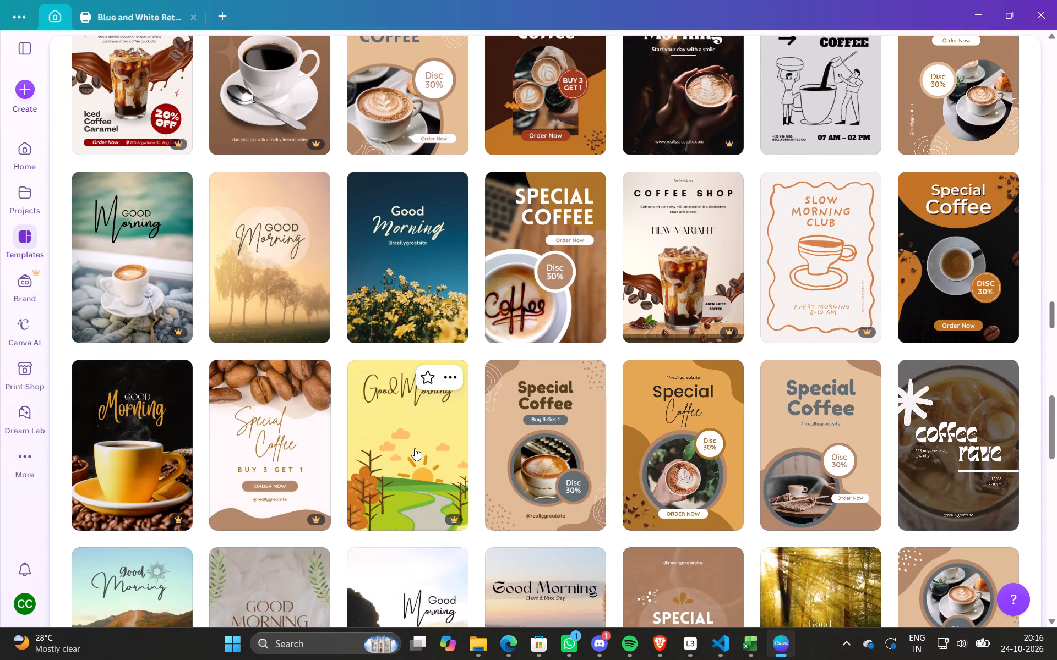
scroll(415, 448, down, 3)
scroll(432, 379, down, 1)
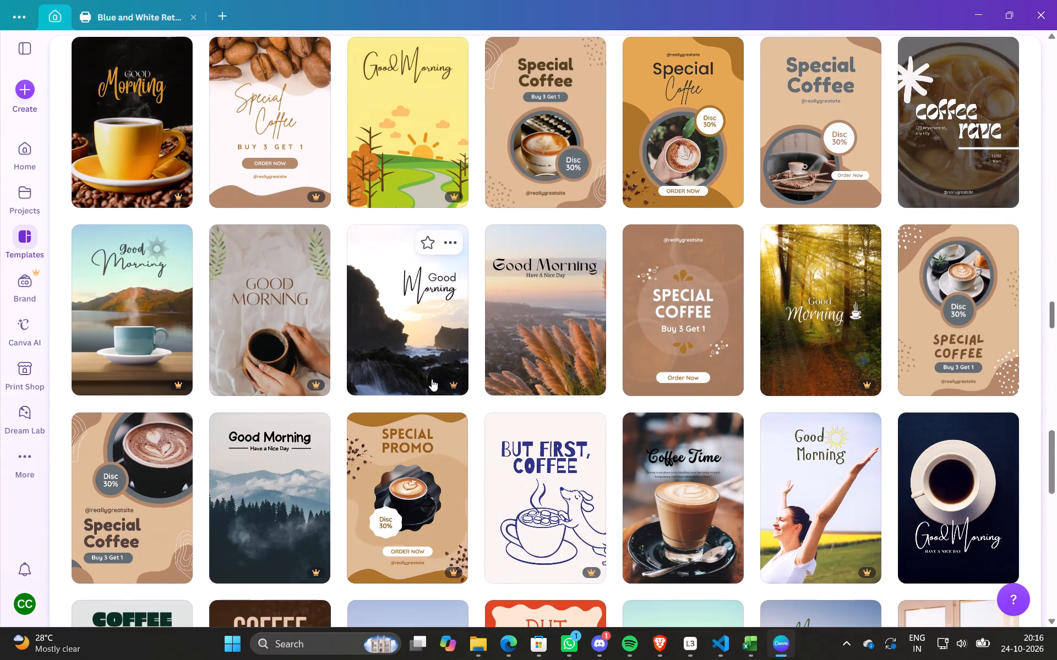
scroll(432, 379, down, 6)
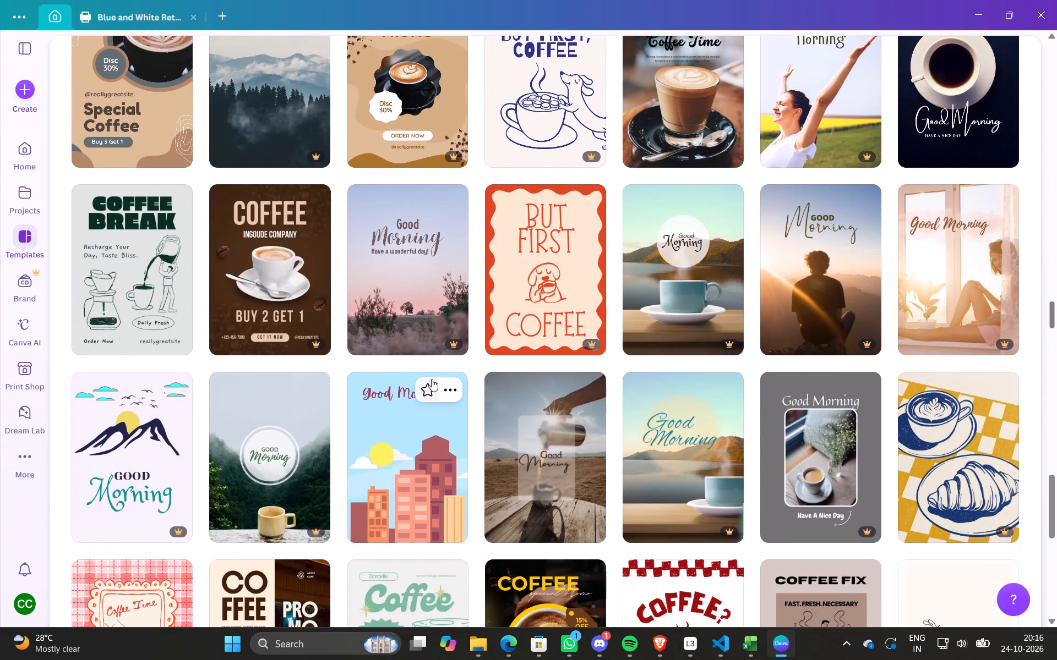
scroll(432, 379, down, 6)
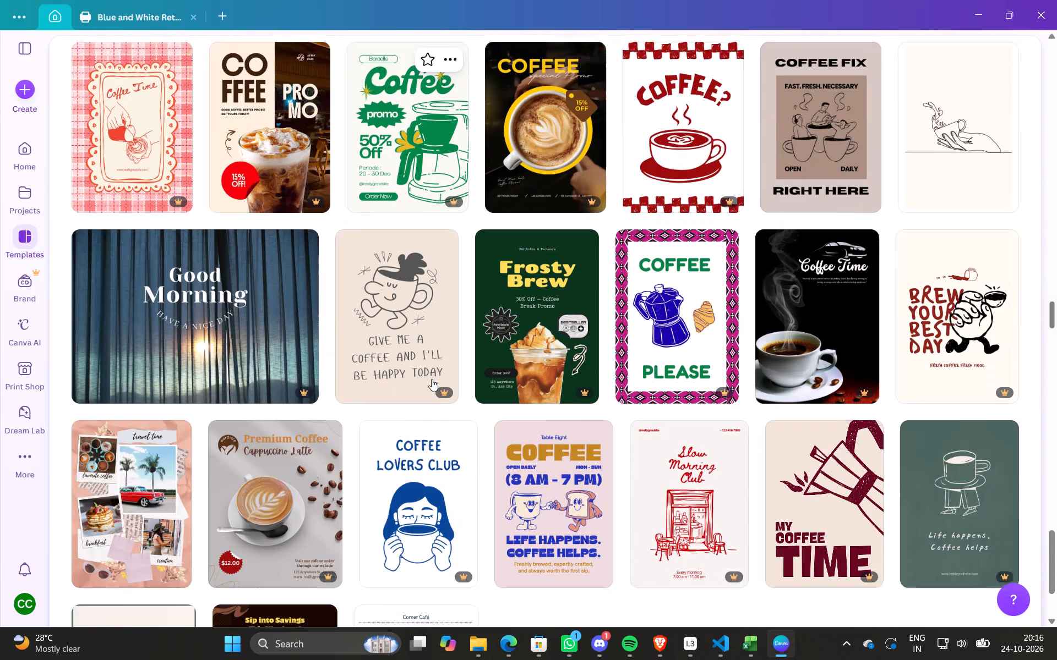
scroll(432, 379, down, 5)
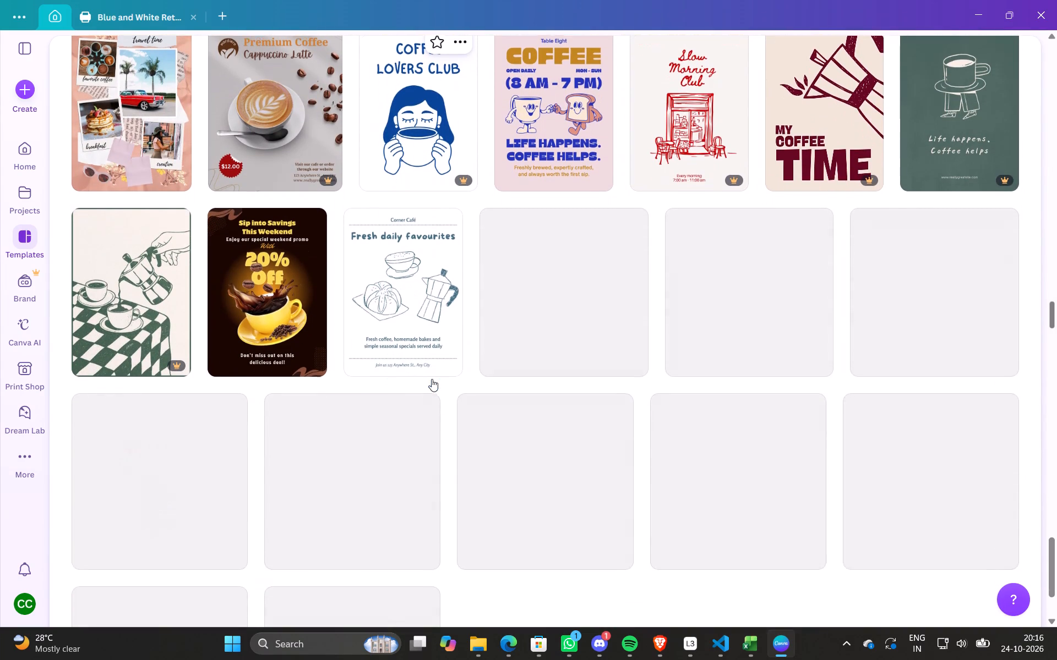
scroll(432, 379, down, 2)
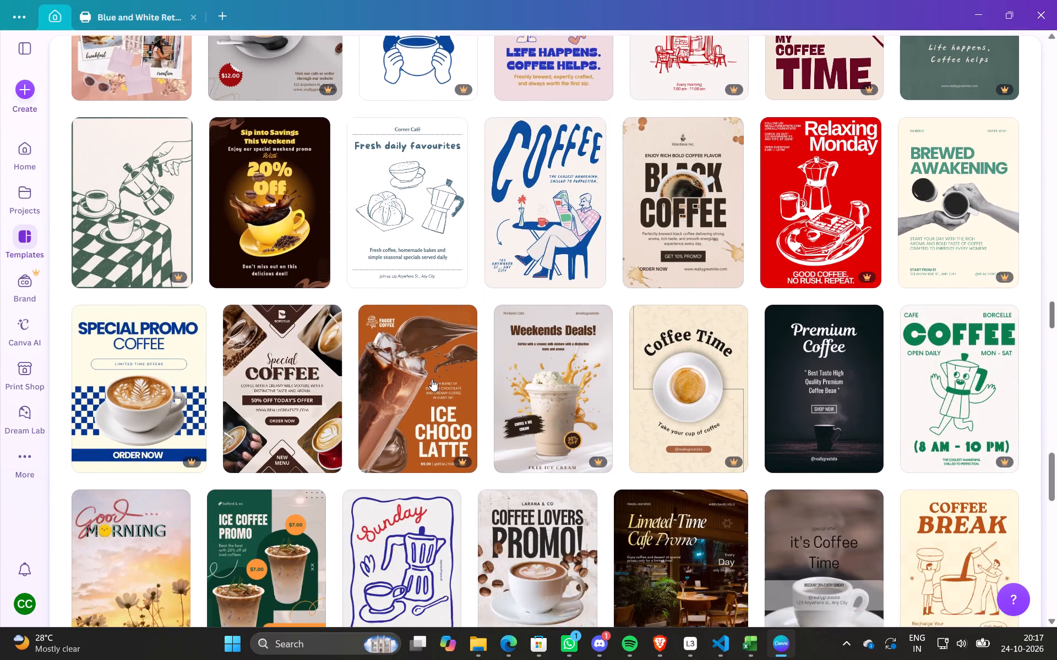
scroll(432, 379, down, 8)
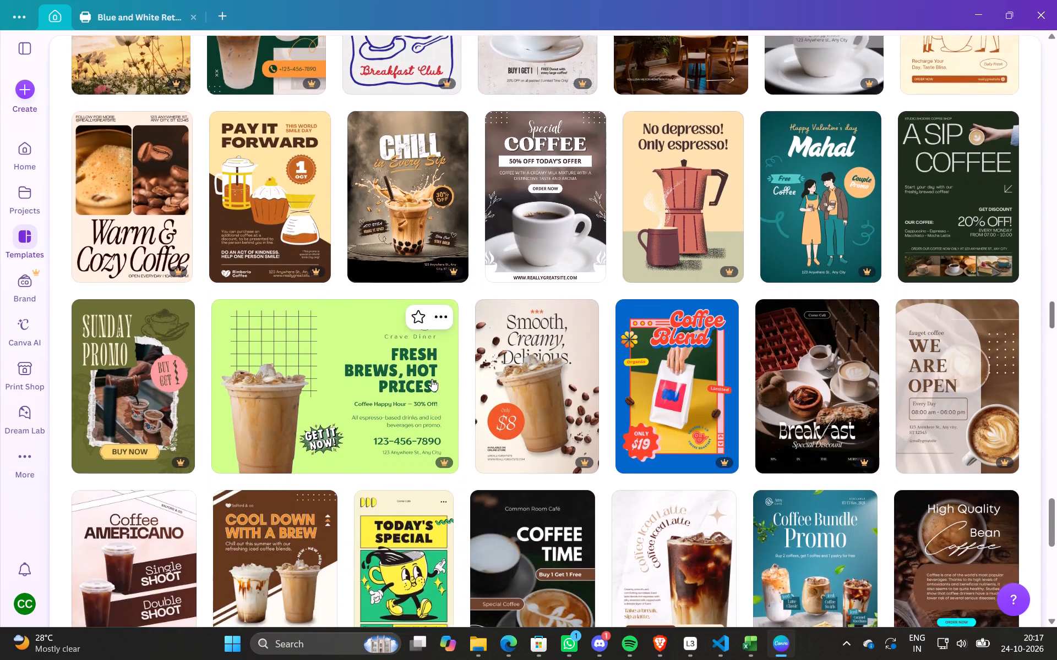
scroll(432, 379, down, 1)
scroll(432, 379, up, 6)
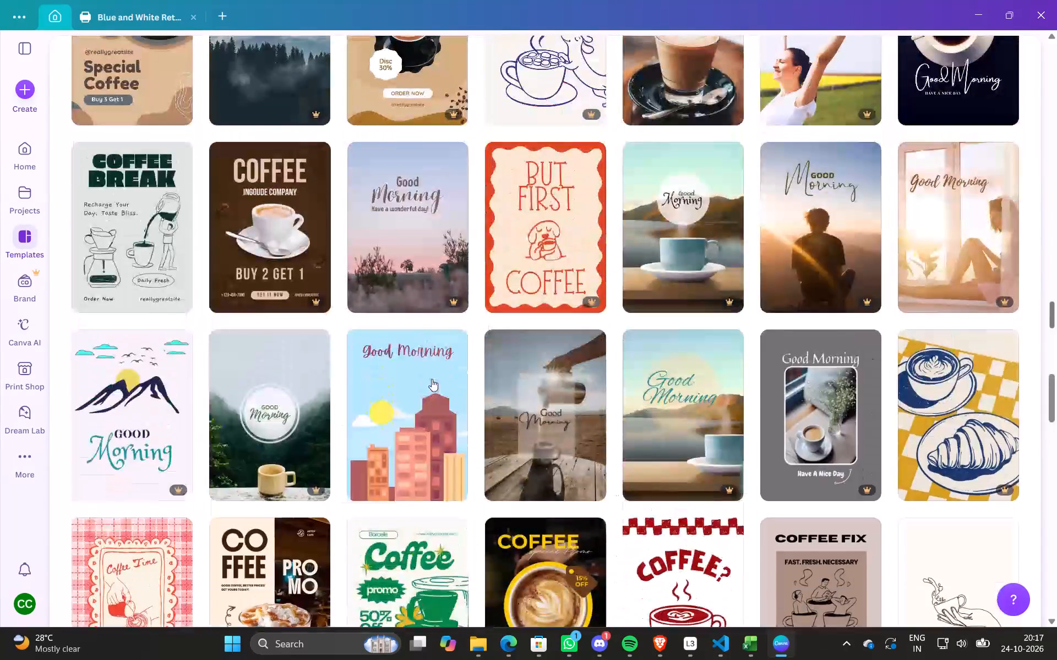
scroll(432, 379, up, 8)
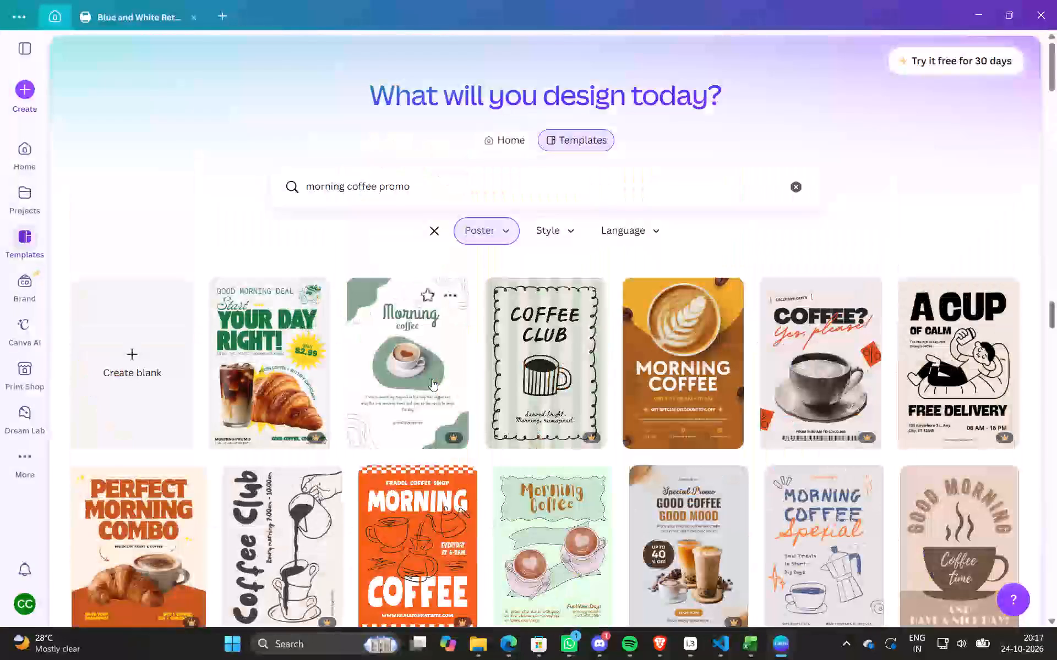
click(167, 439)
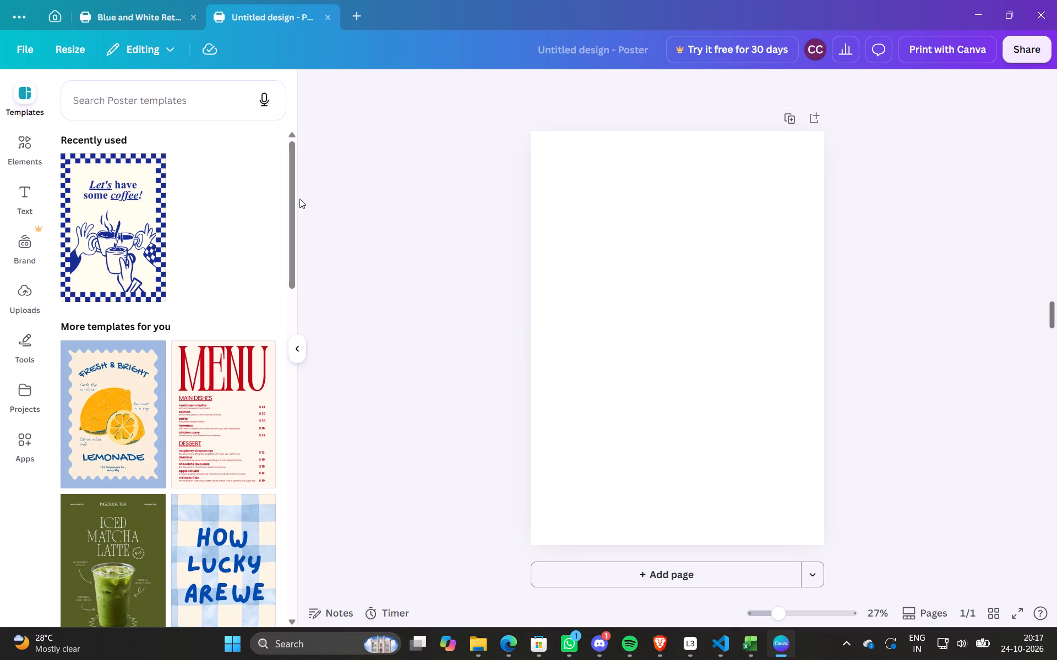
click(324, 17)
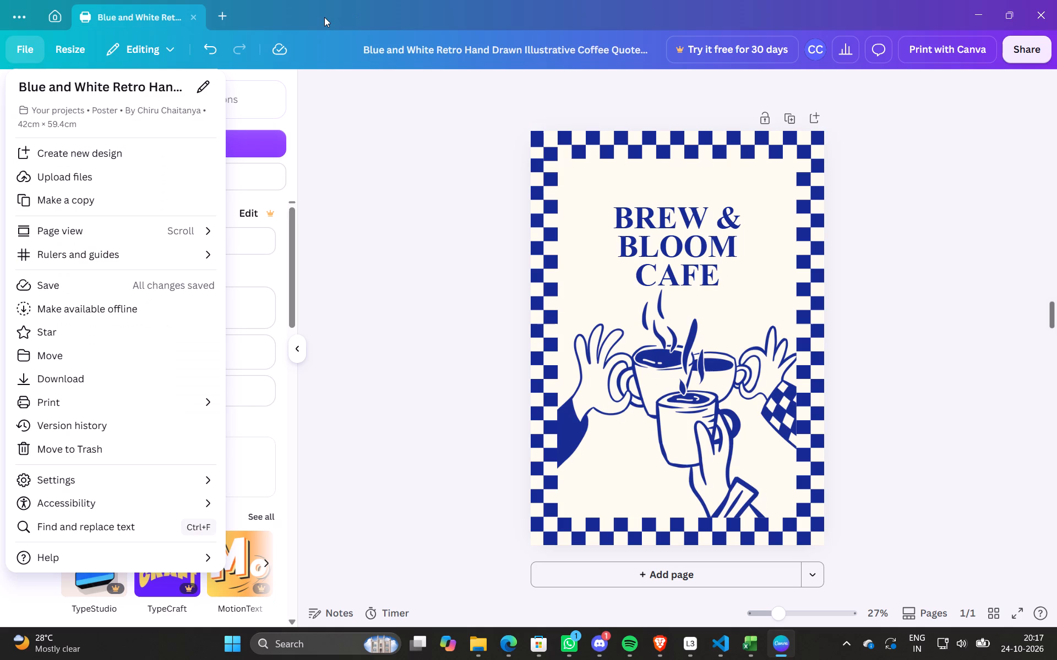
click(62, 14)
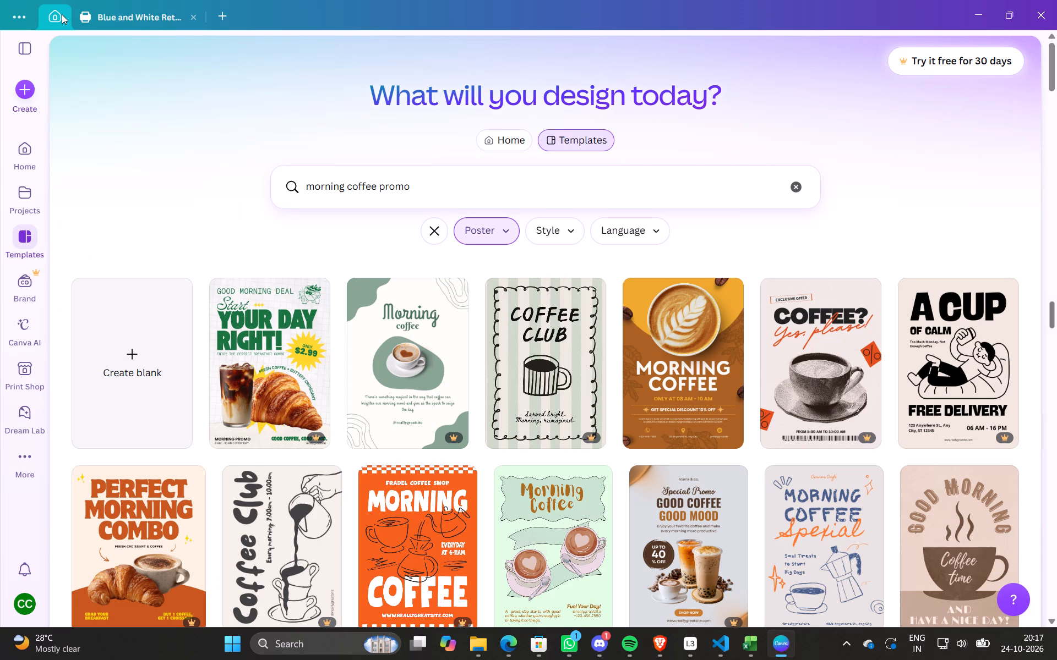
Preview the "Good Coffee Good Mood" special promo poster template, compare its A2 and A1 print sizes, and close the preview.
scroll(401, 372, down, 1)
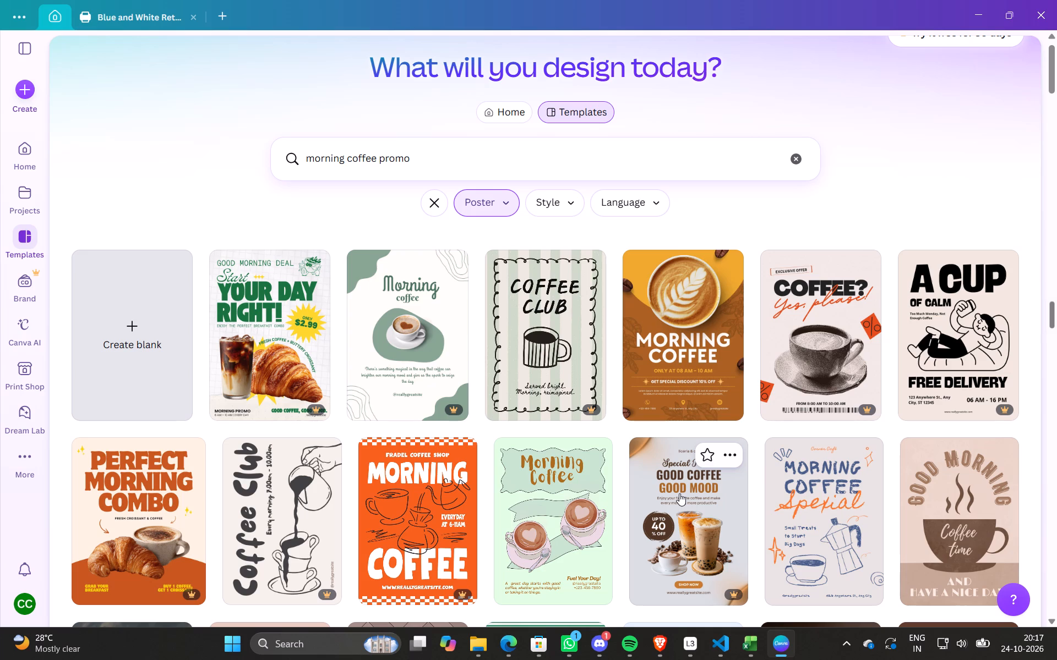
click(669, 557)
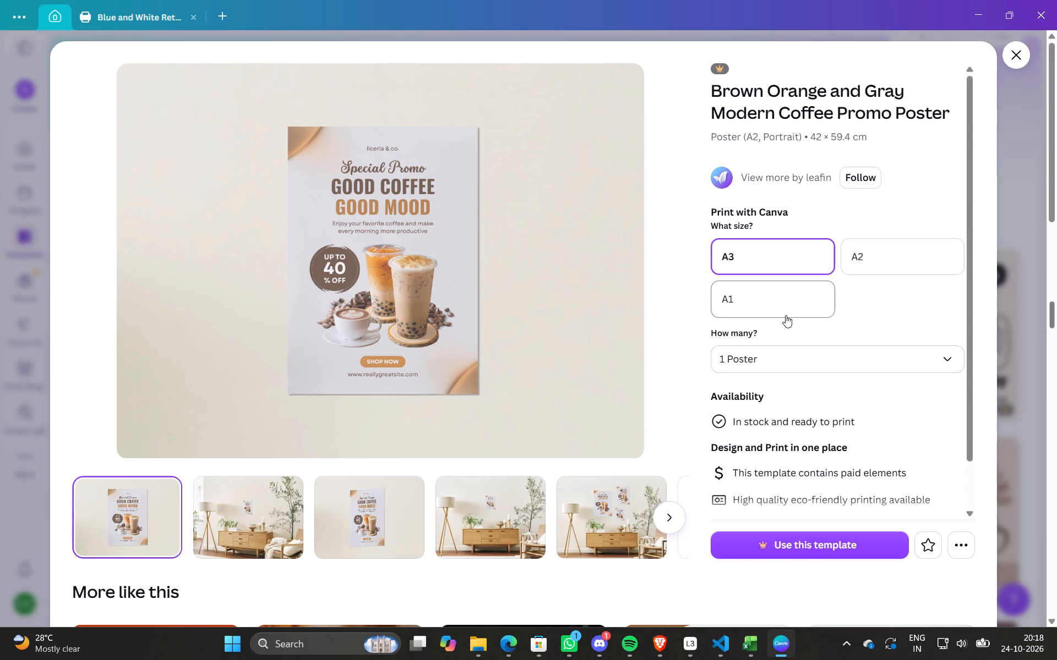
click(870, 263)
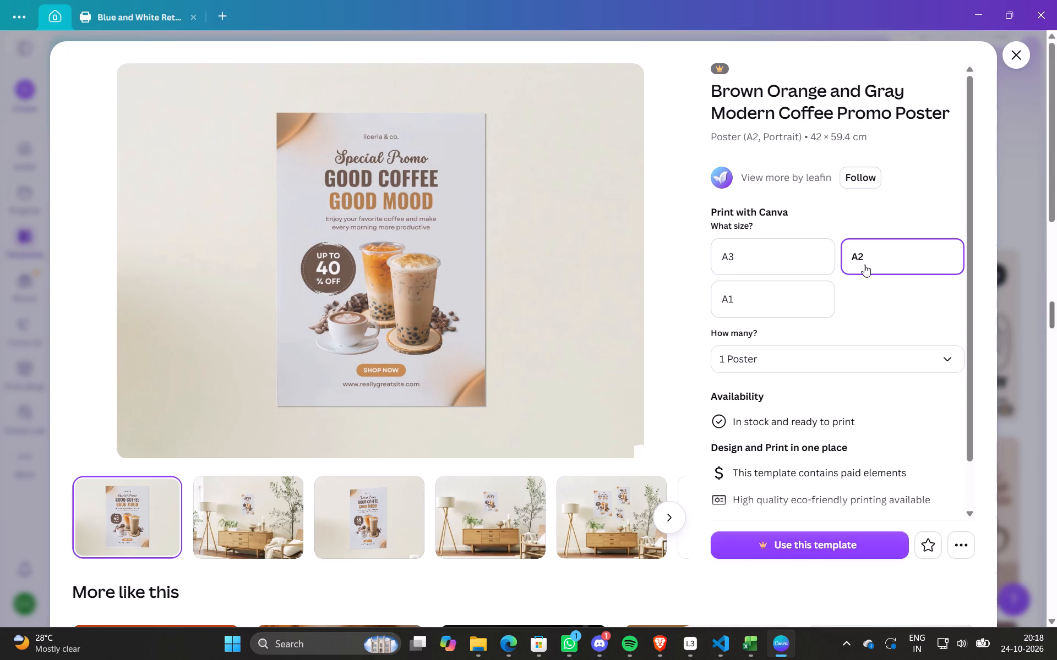
click(768, 291)
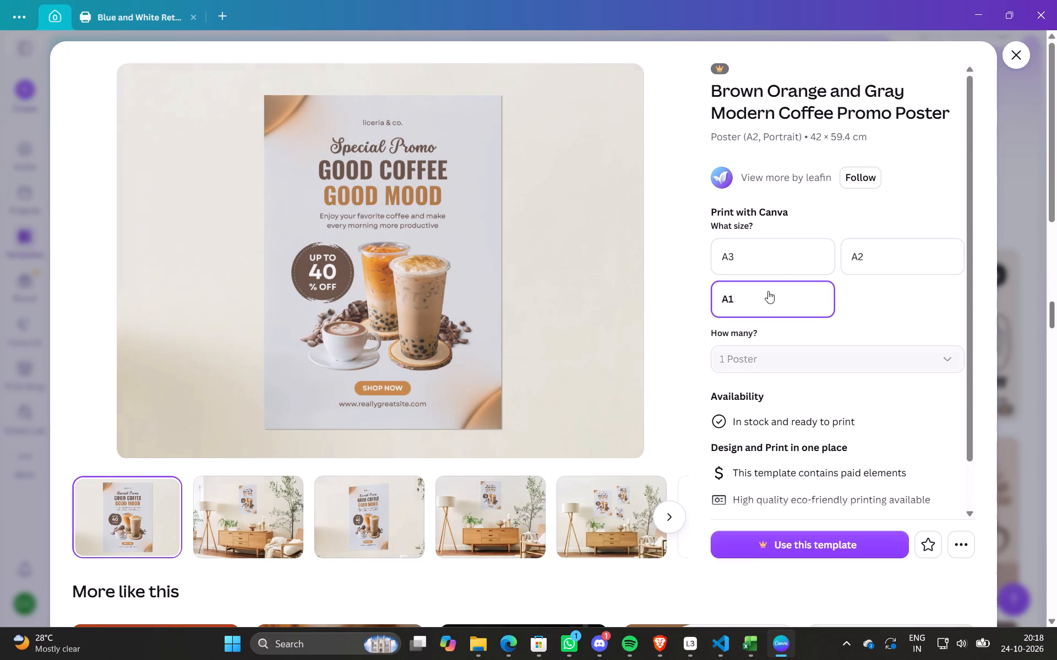
click(776, 258)
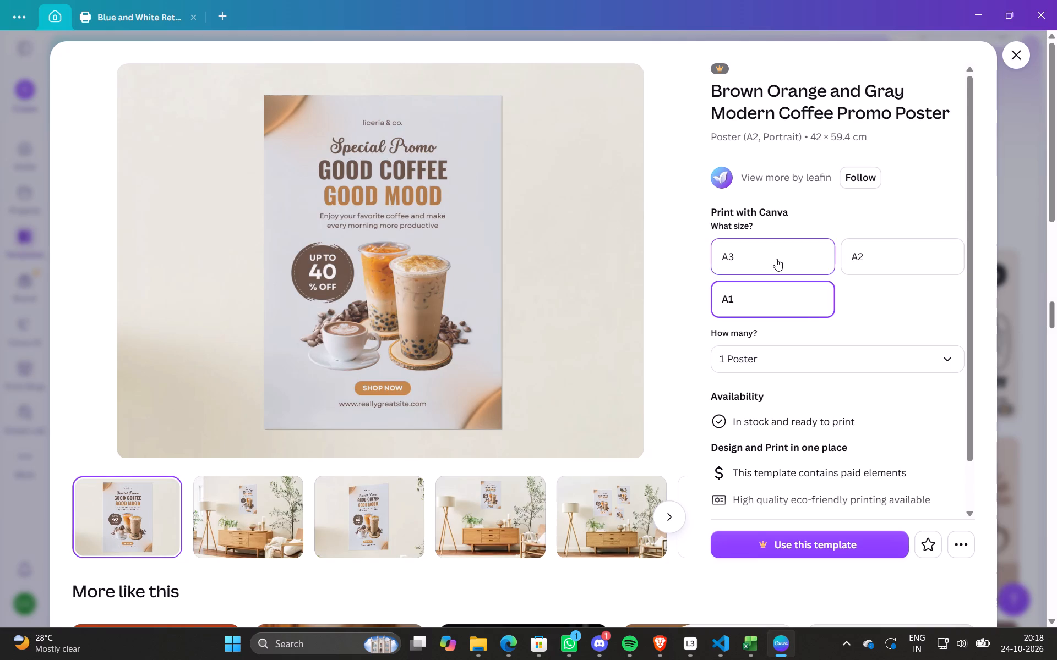
click(767, 300)
click(1005, 54)
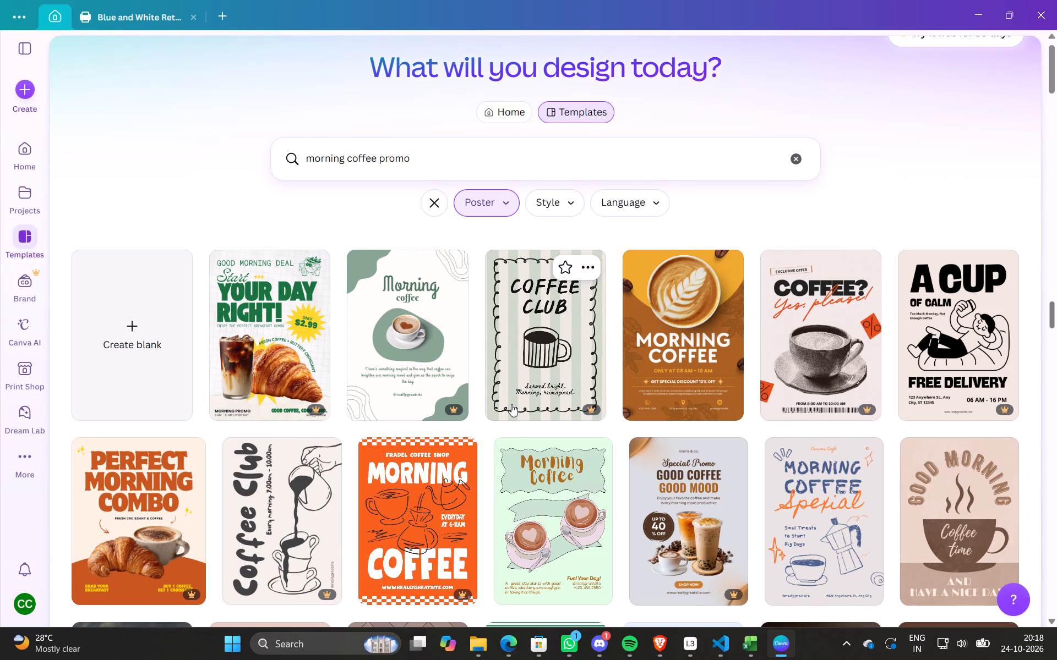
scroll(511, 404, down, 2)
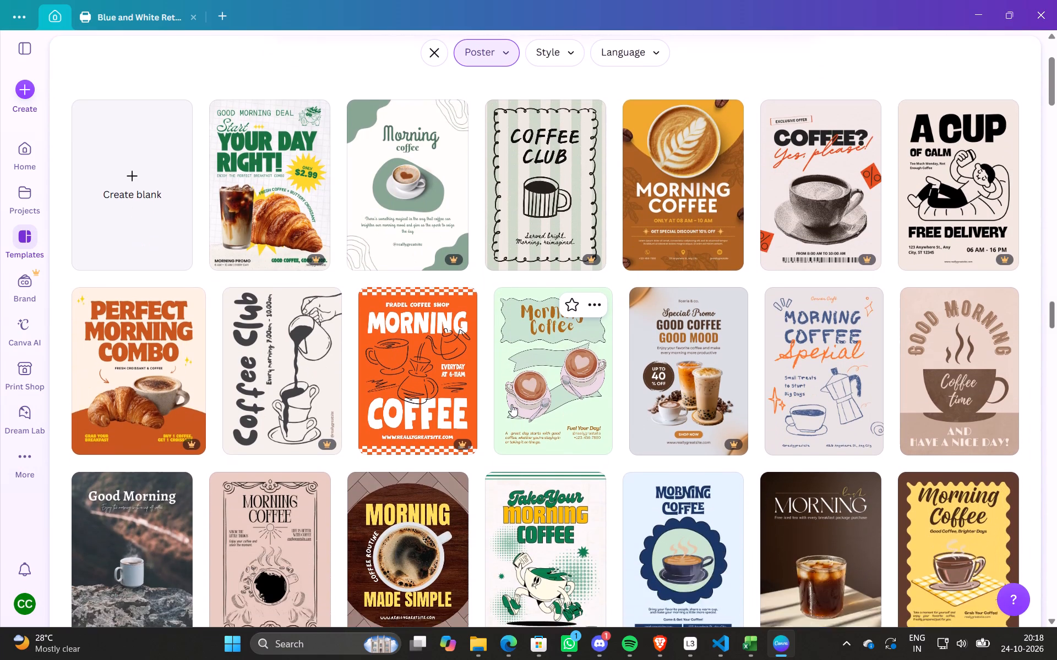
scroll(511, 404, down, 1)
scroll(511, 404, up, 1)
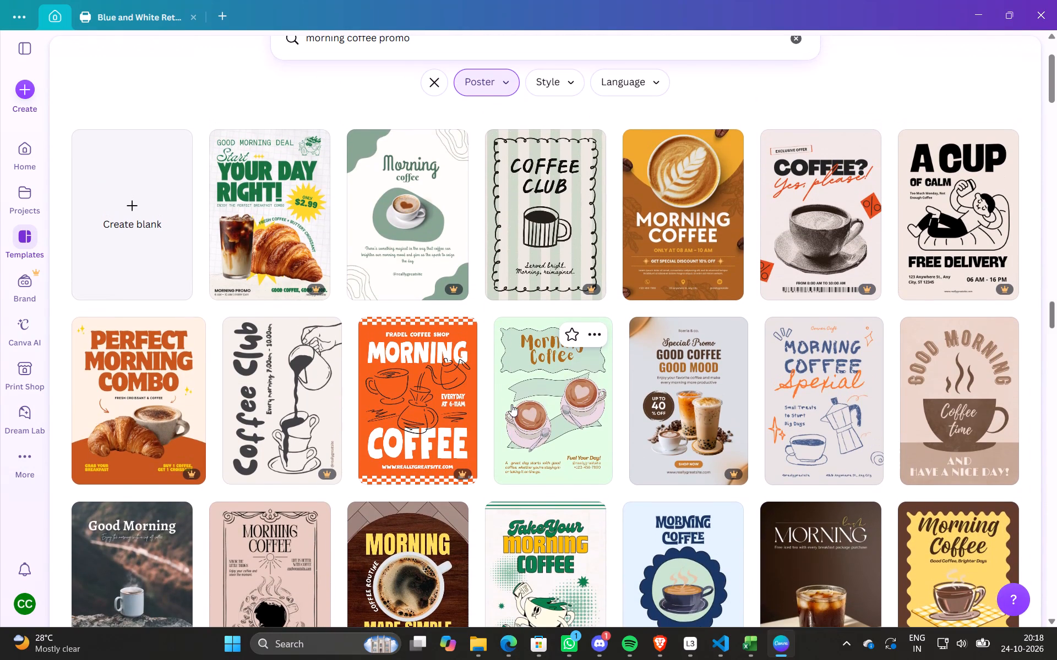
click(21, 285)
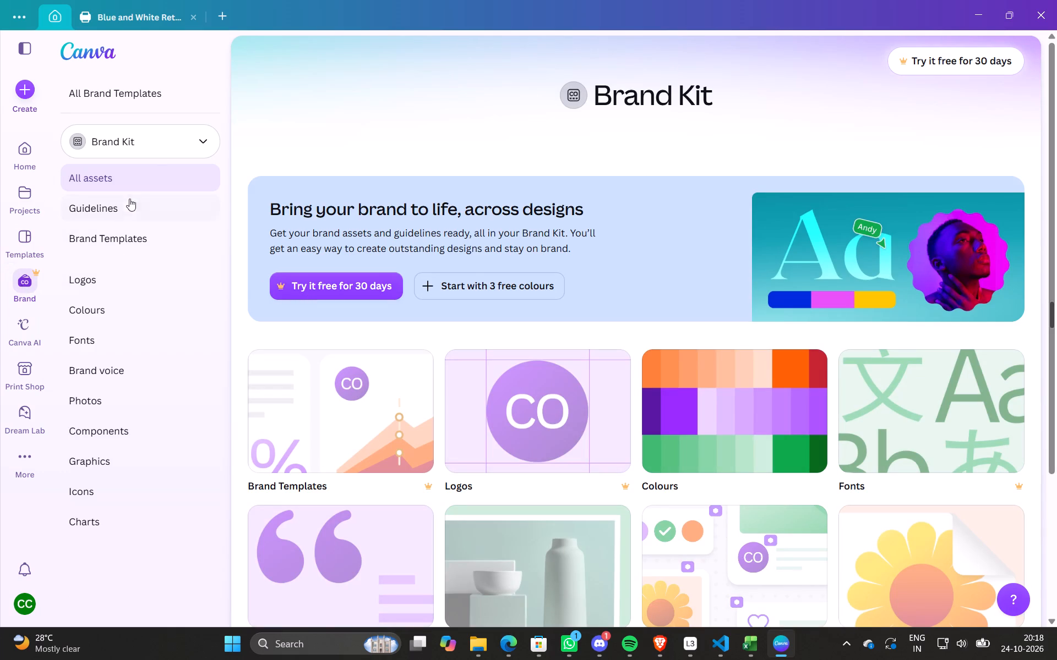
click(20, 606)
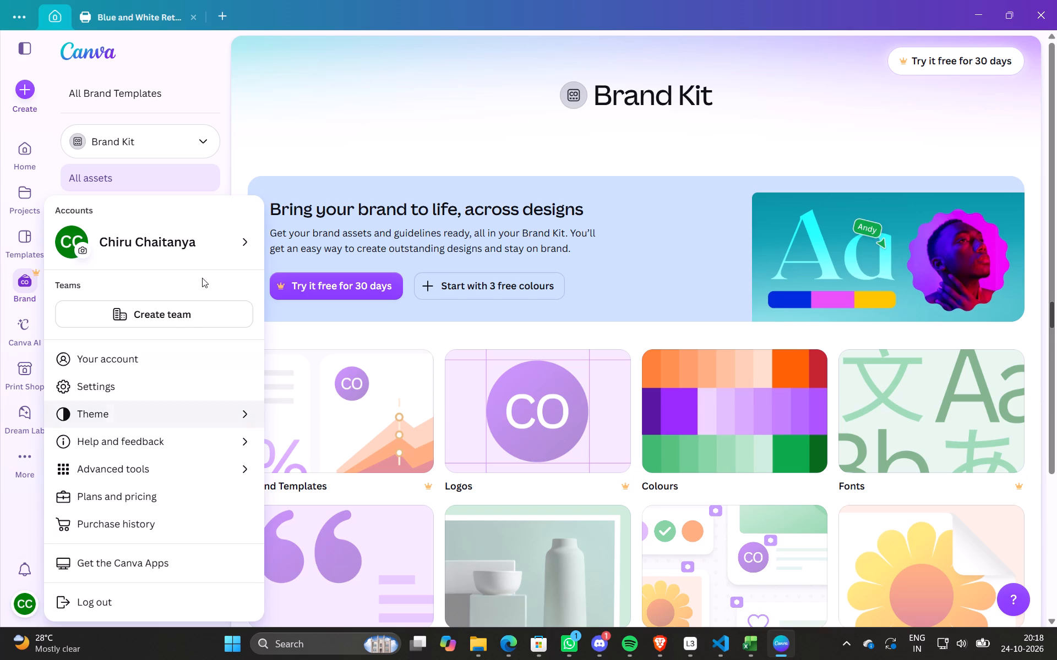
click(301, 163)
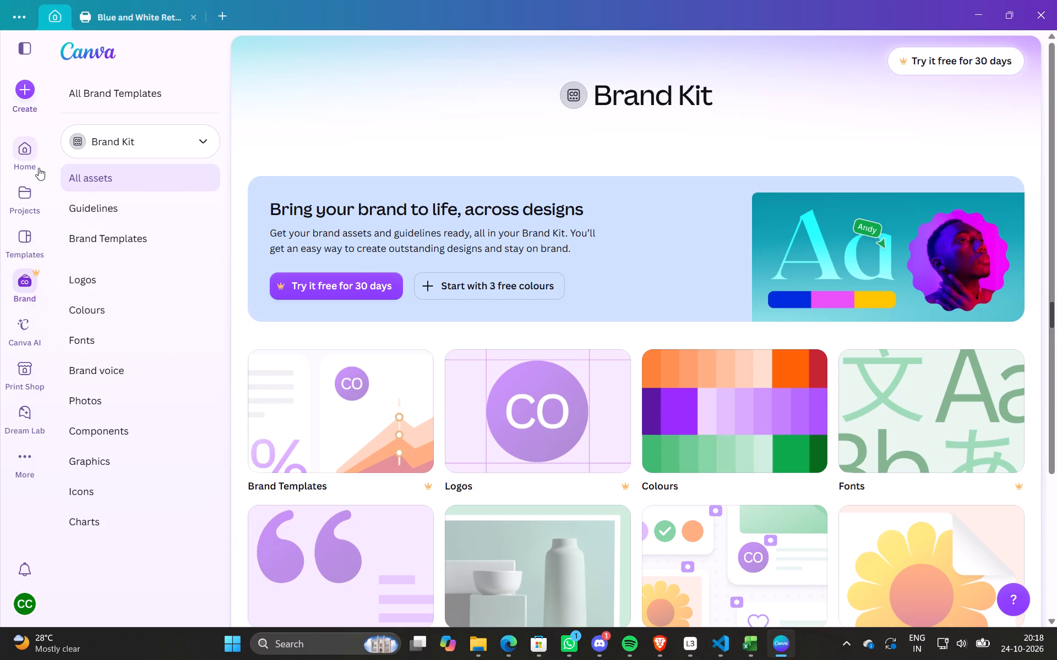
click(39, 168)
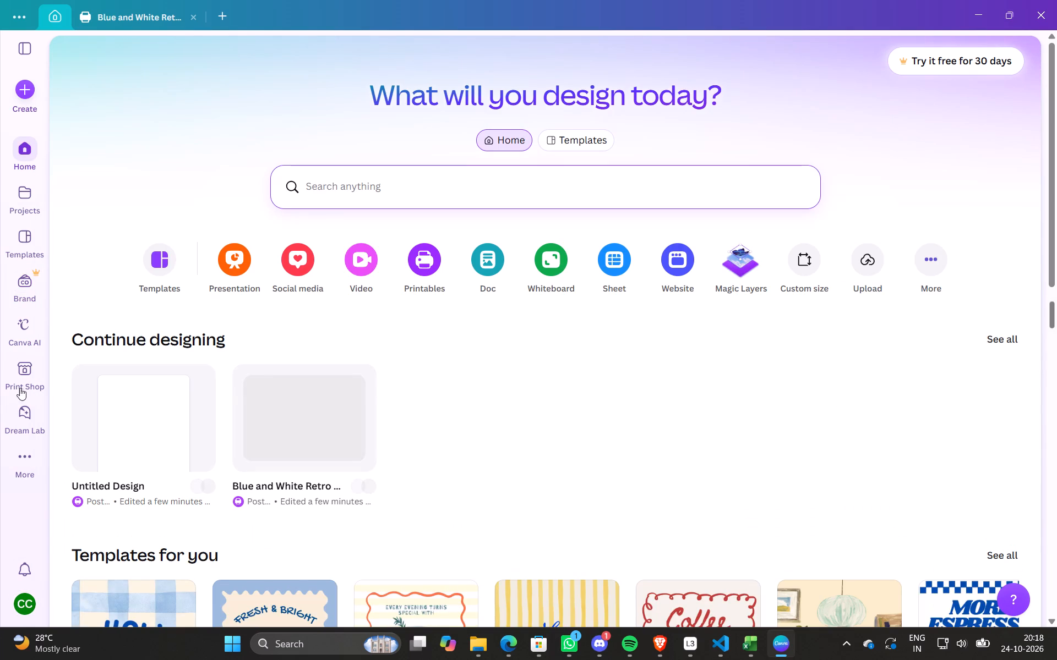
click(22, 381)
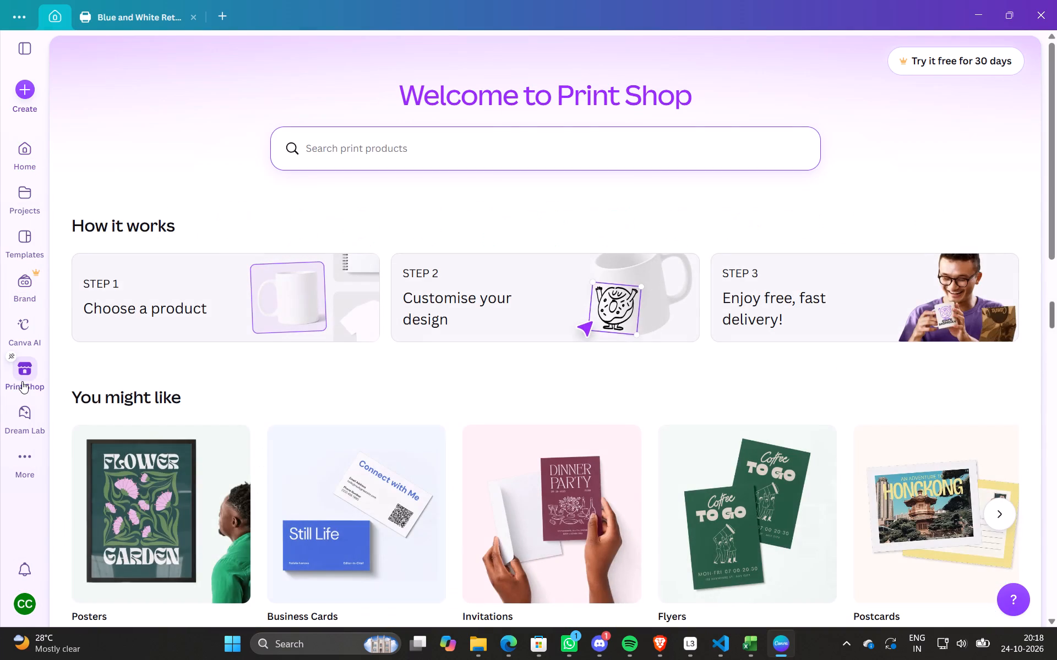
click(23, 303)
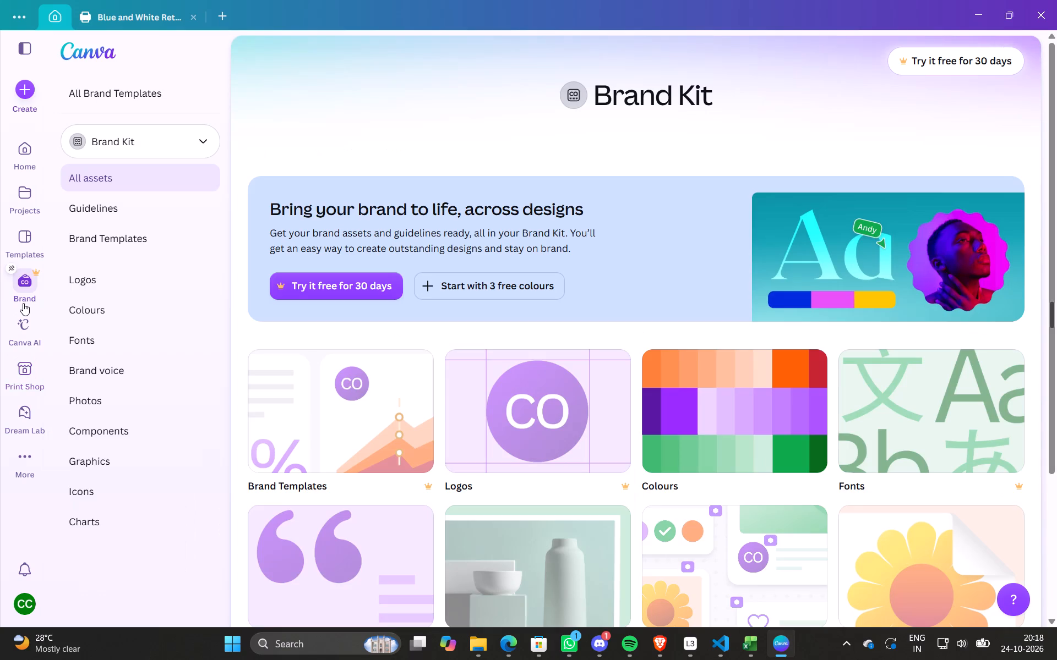
Move the untitled design and the Blue and White Retro coffee poster to the trash, and open the projects overview.
click(23, 157)
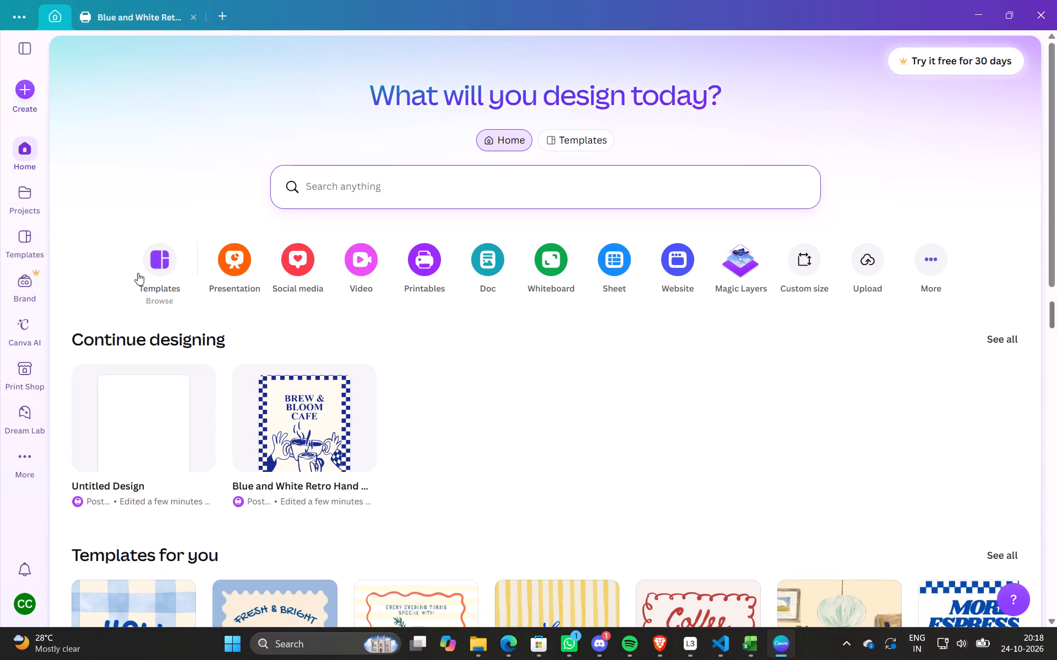
scroll(145, 344, down, 4)
scroll(145, 344, up, 1)
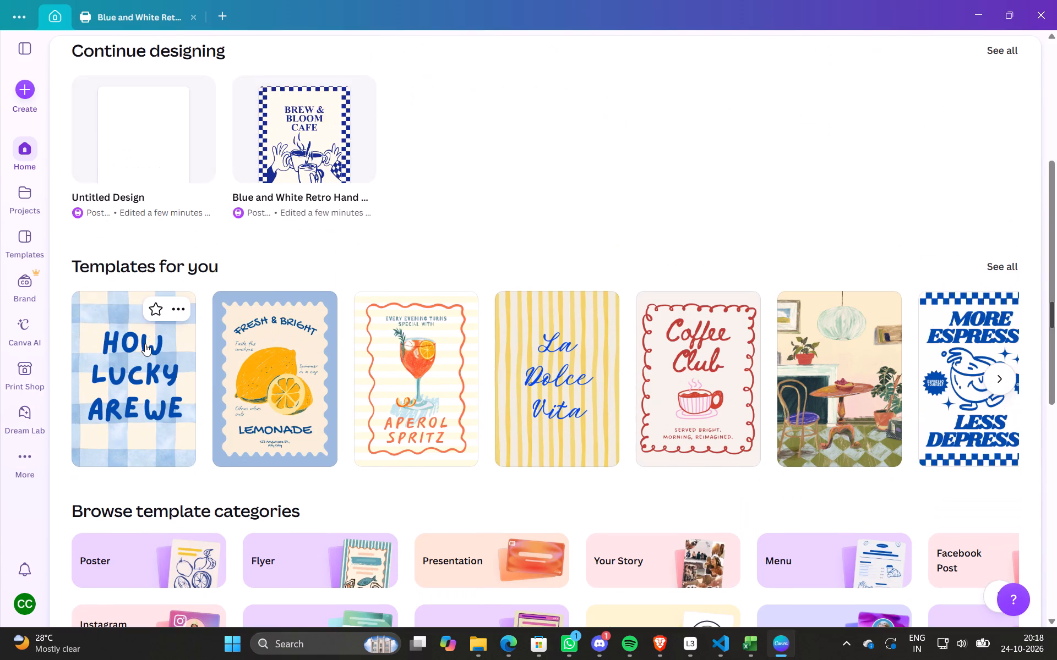
scroll(145, 344, up, 1)
scroll(145, 344, down, 2)
scroll(388, 470, up, 1)
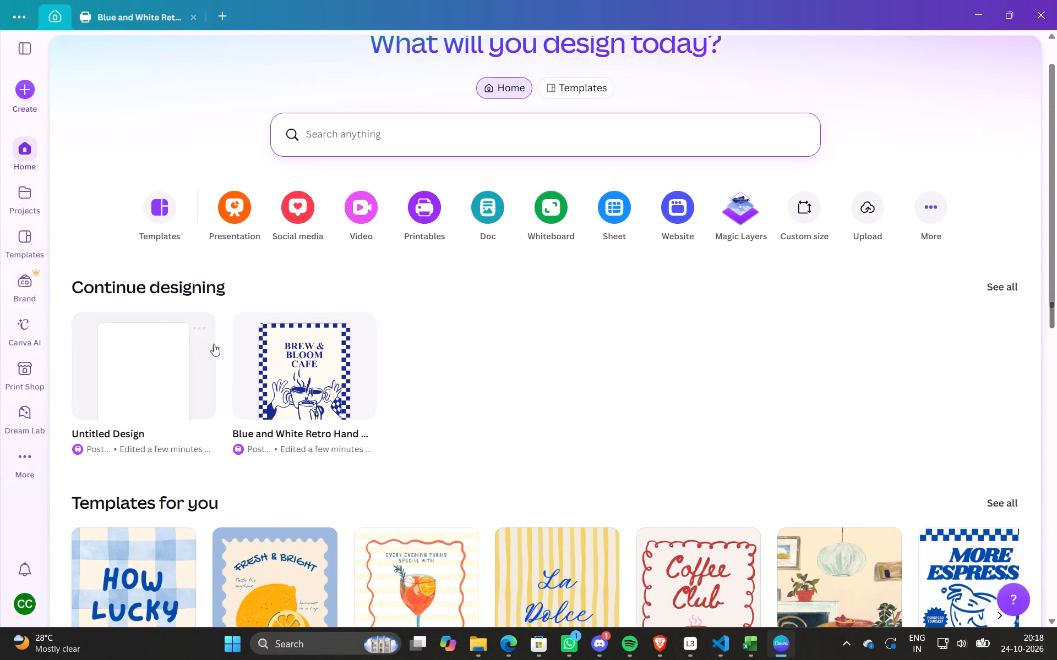
click(194, 335)
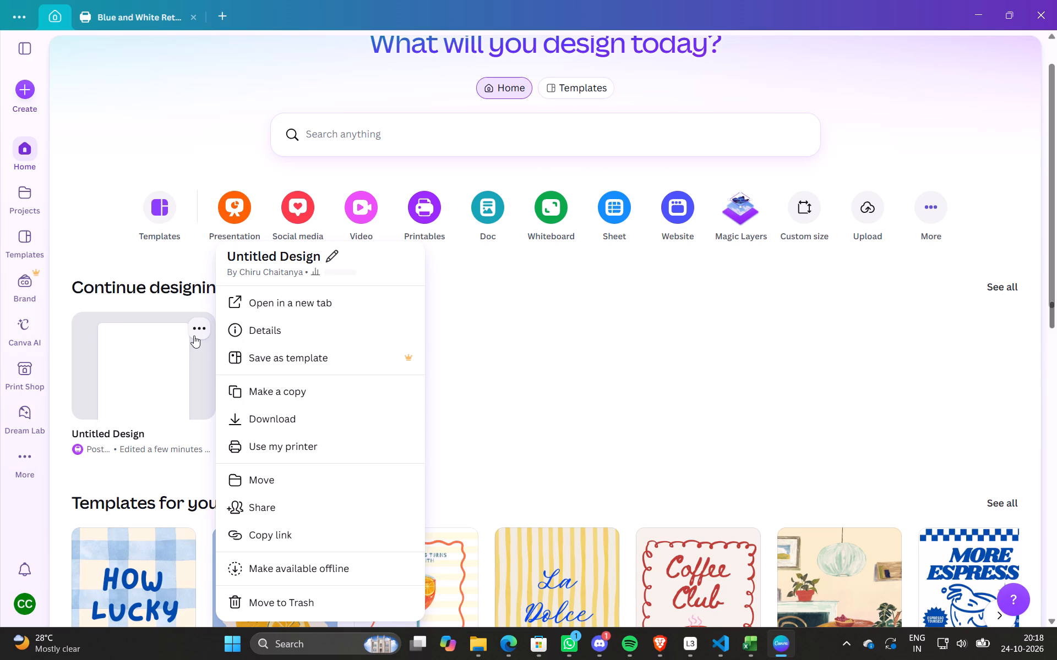
click(323, 602)
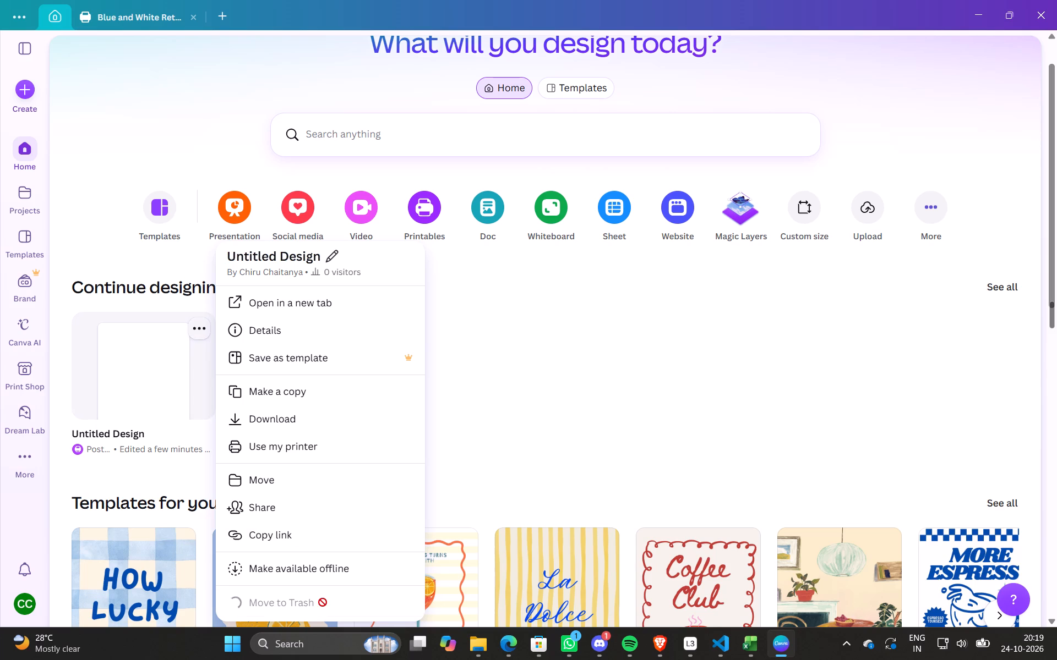
click(201, 321)
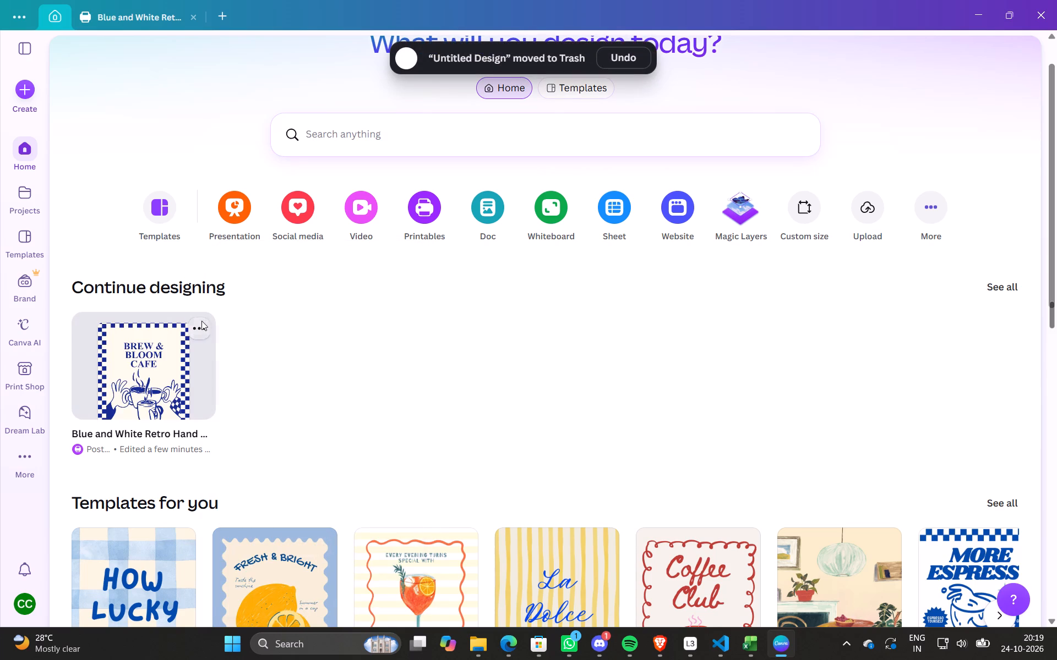
click(243, 602)
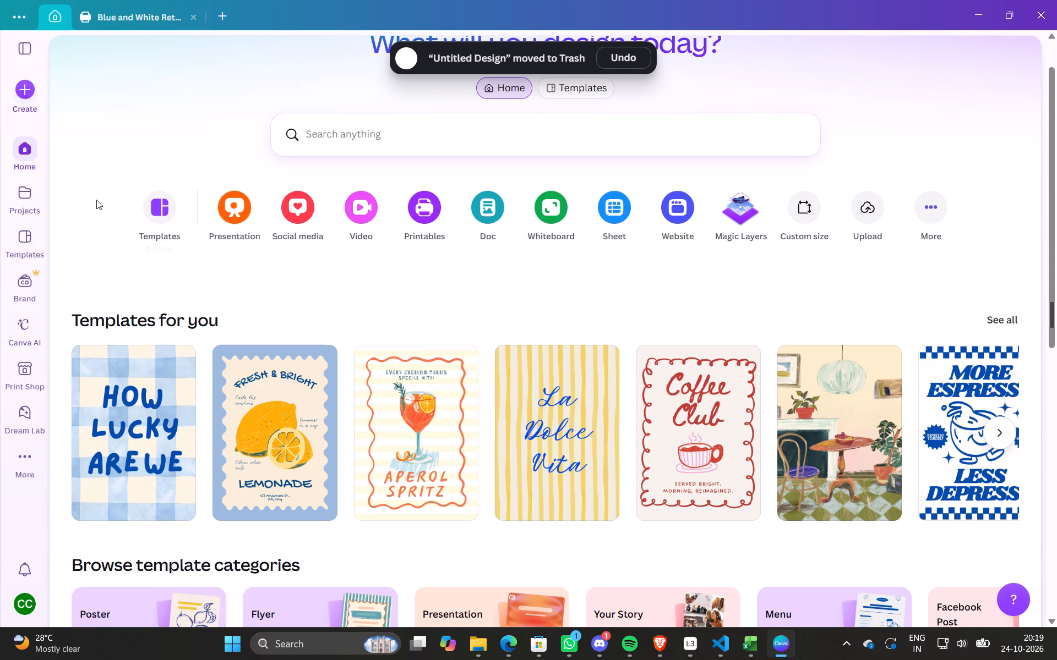
click(21, 191)
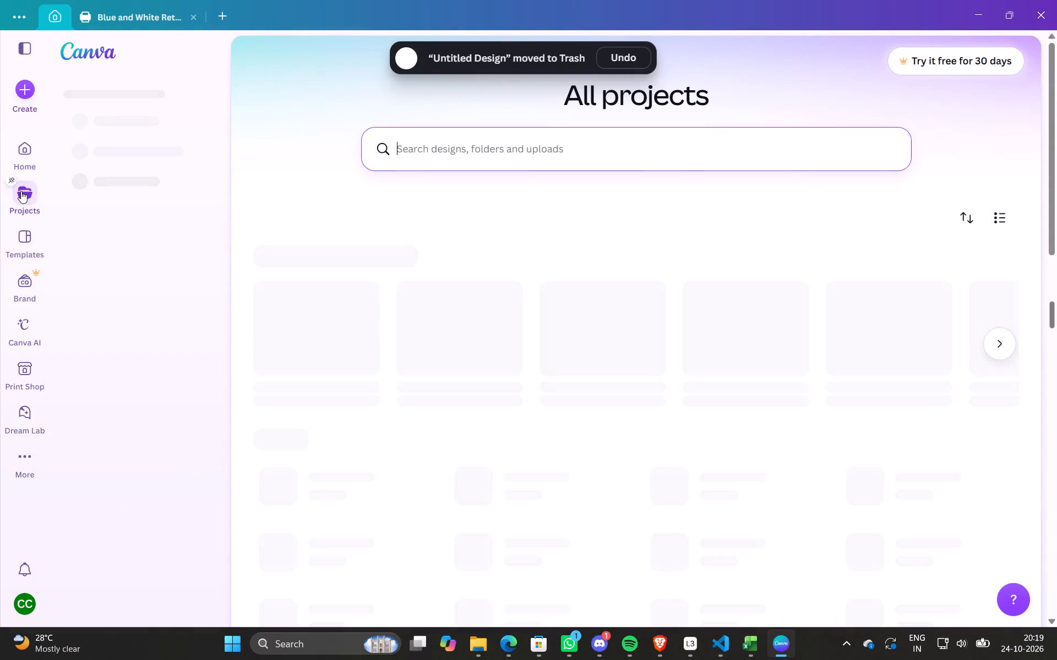
Open the Poster category in the template library.
click(21, 232)
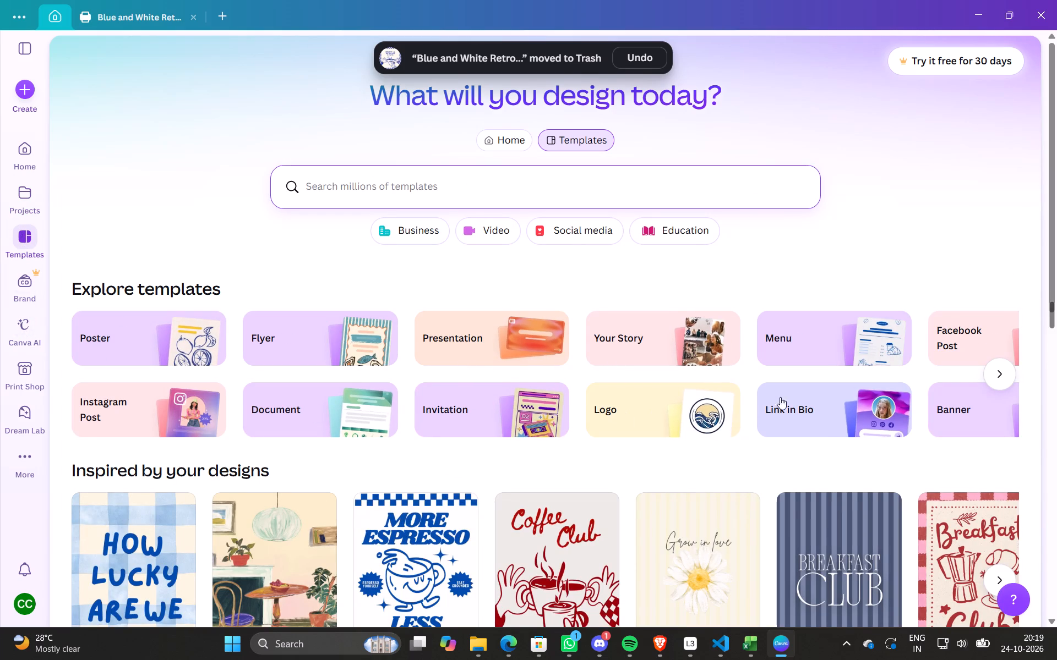
scroll(844, 369, left, 2)
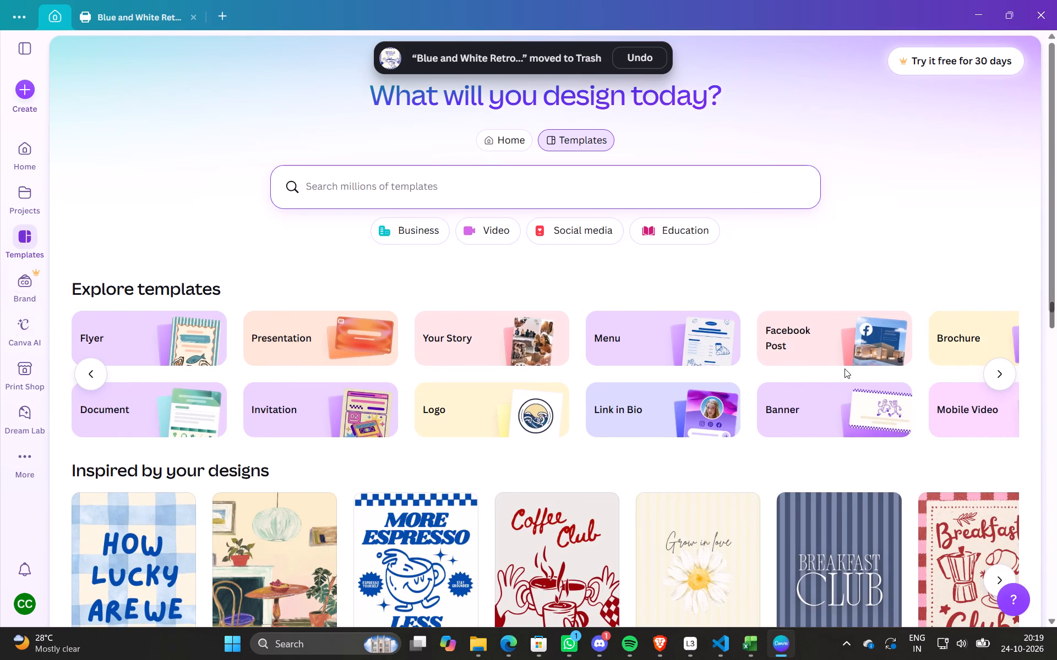
scroll(844, 369, right, 7)
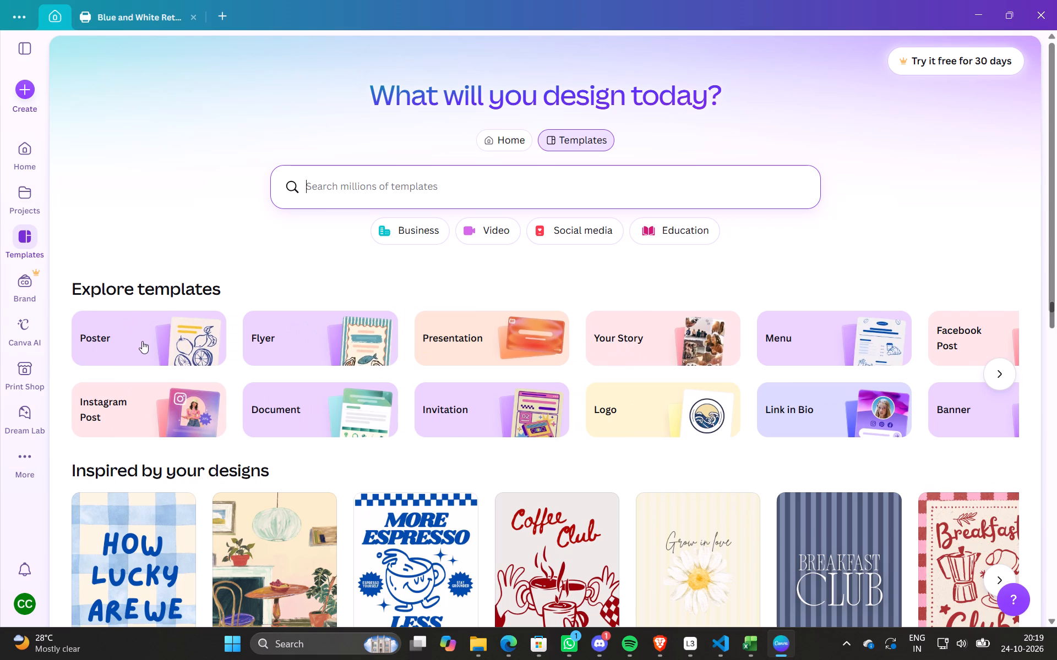
click(139, 341)
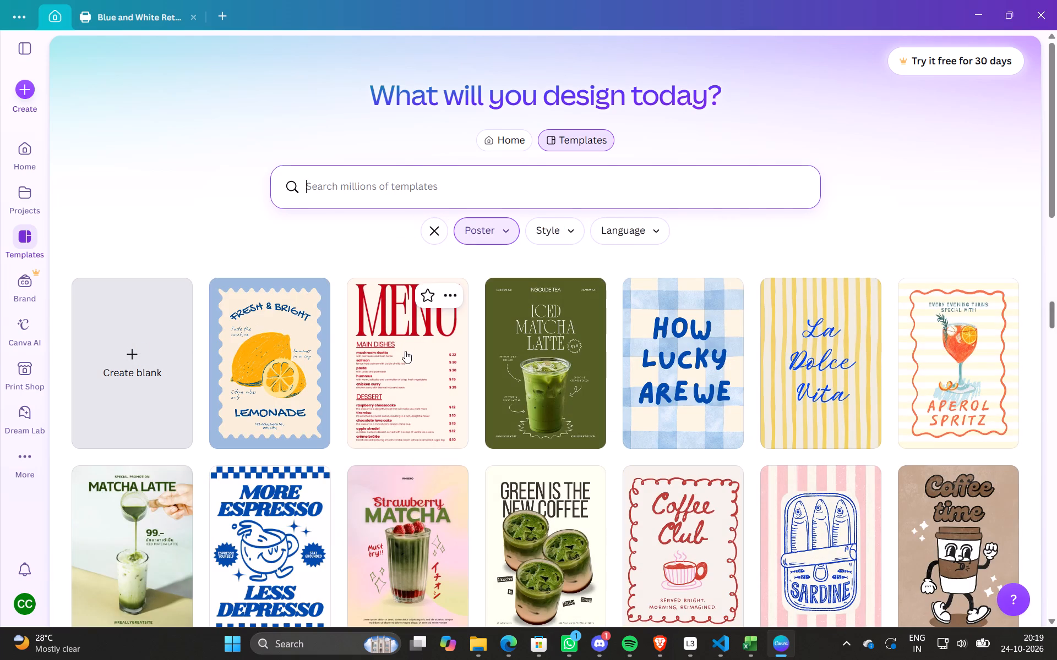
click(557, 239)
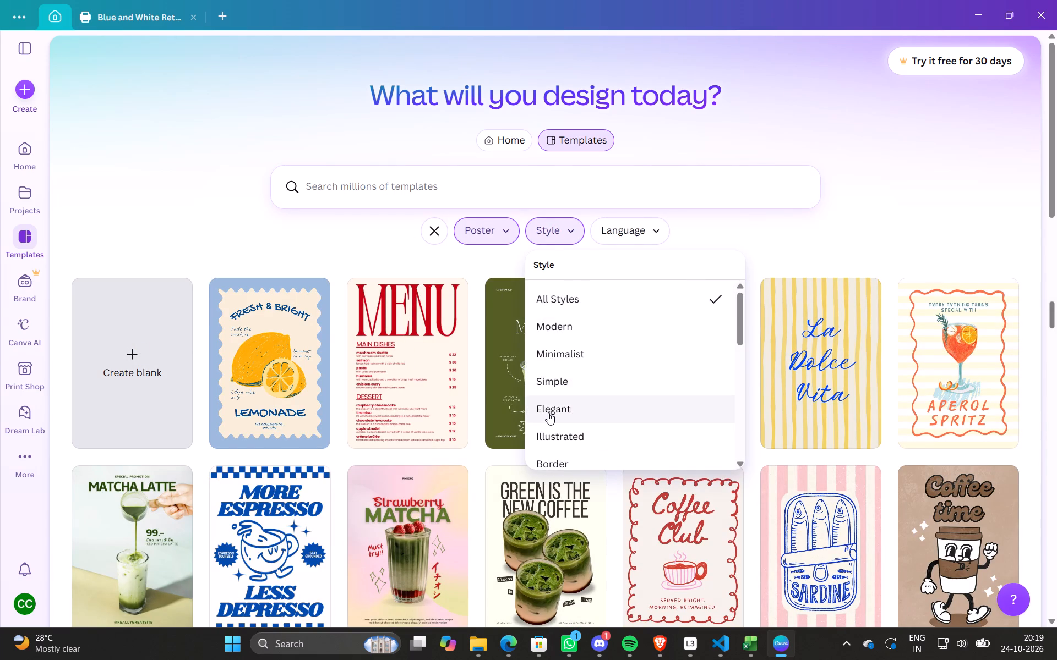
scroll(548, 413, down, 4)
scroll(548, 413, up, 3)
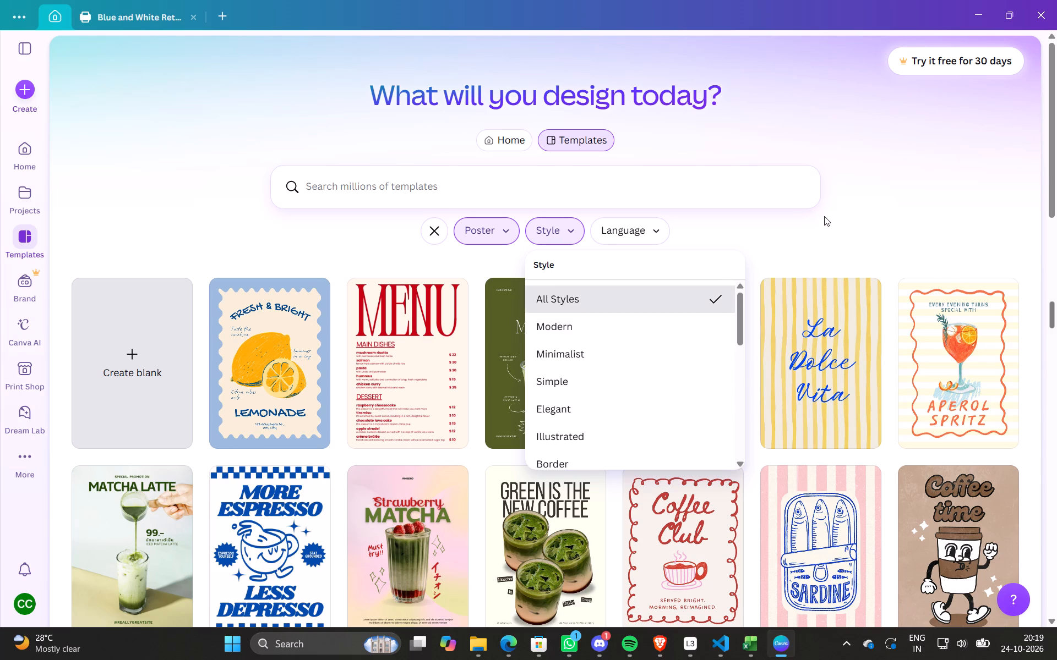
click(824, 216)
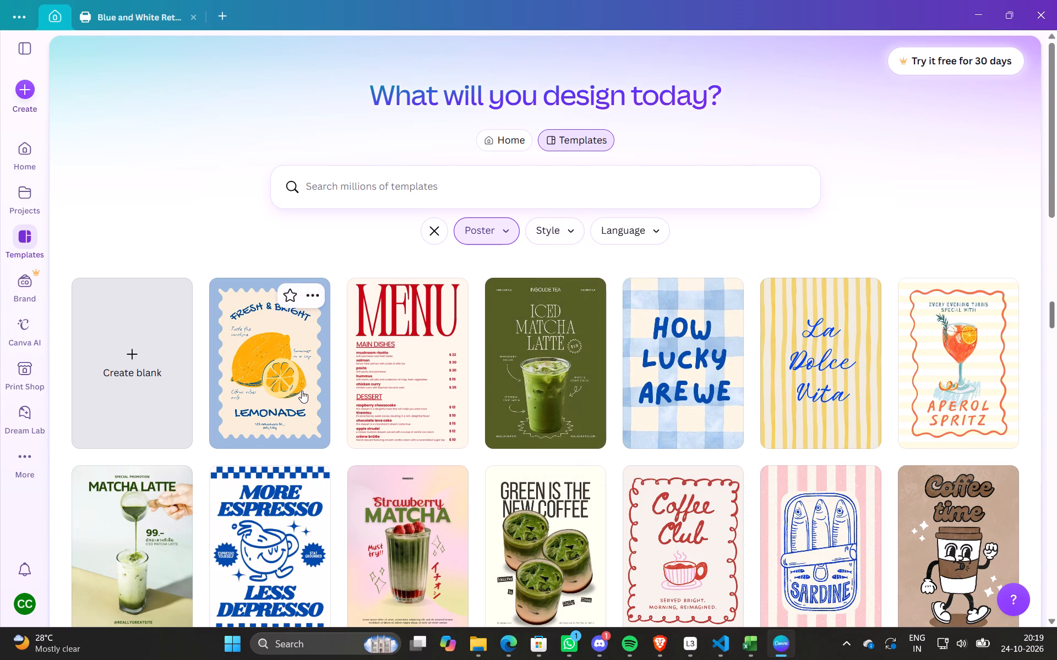
Look through the poster templates for a suitable coffee design.
scroll(302, 391, down, 3)
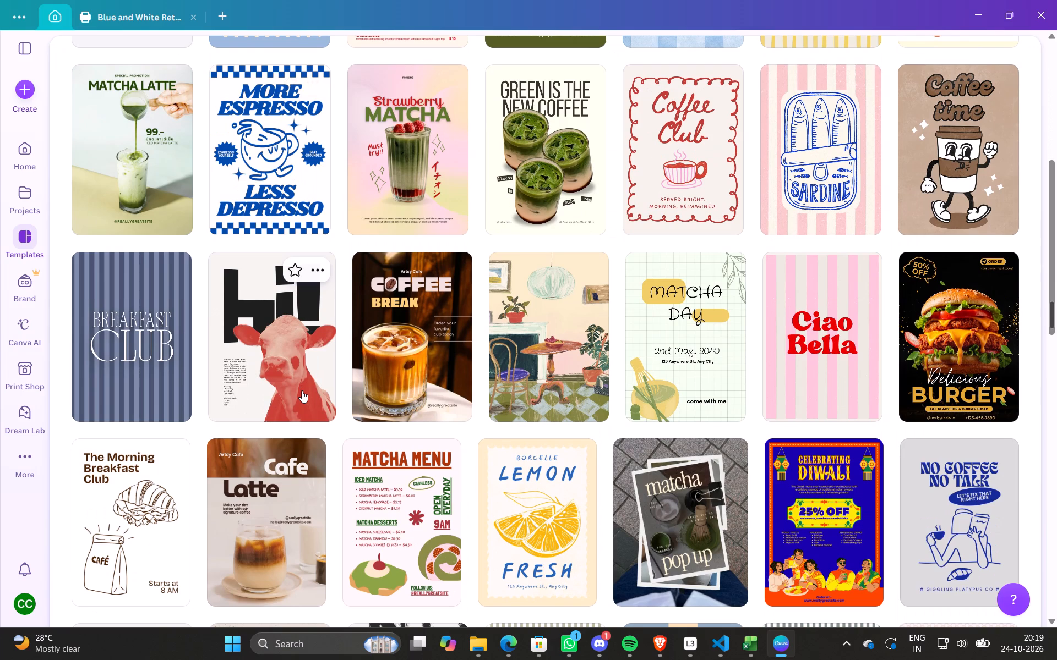
scroll(308, 372, down, 2)
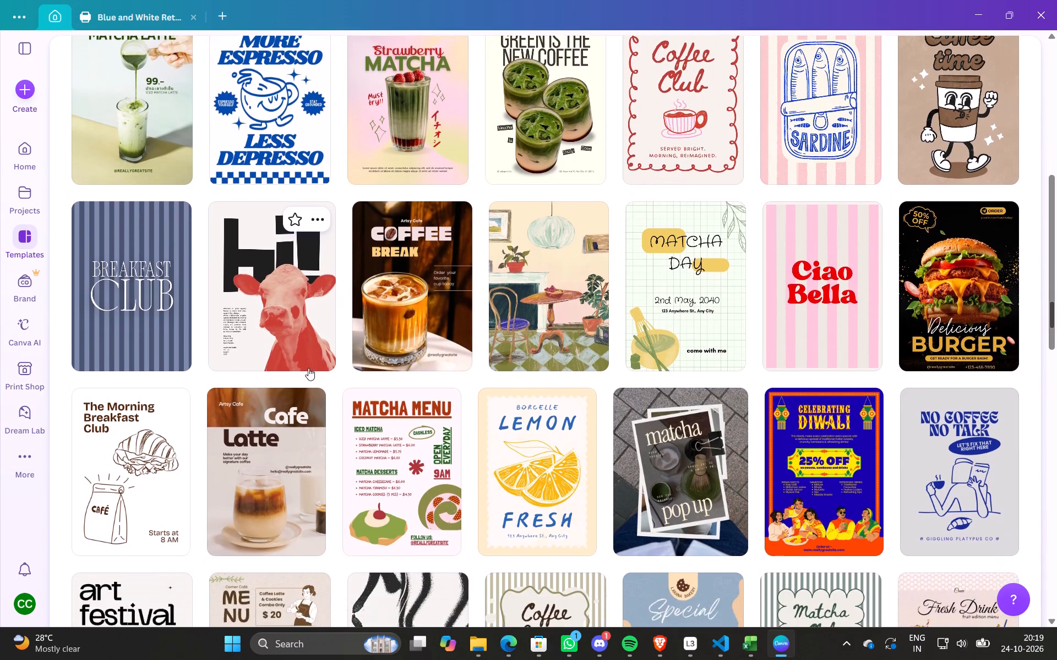
scroll(308, 368, down, 5)
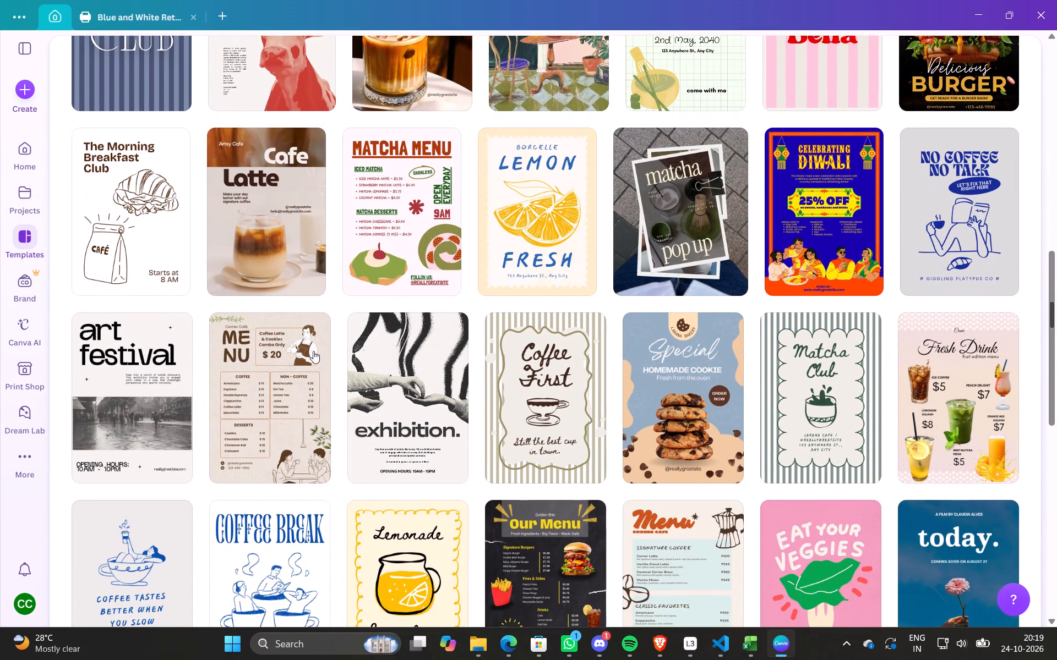
scroll(313, 351, down, 7)
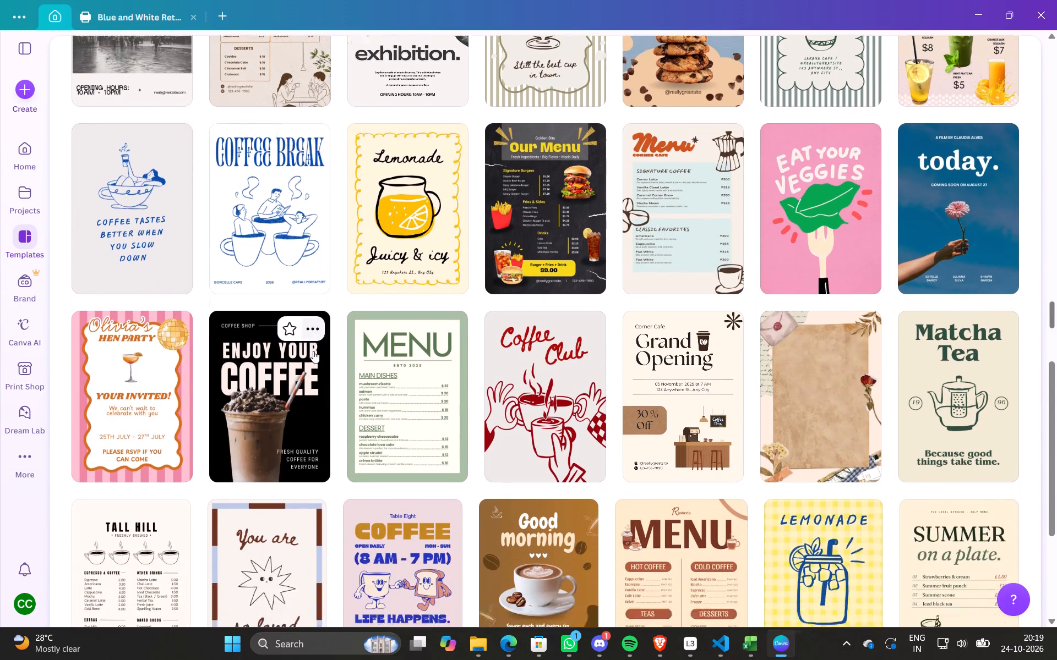
scroll(313, 351, down, 1)
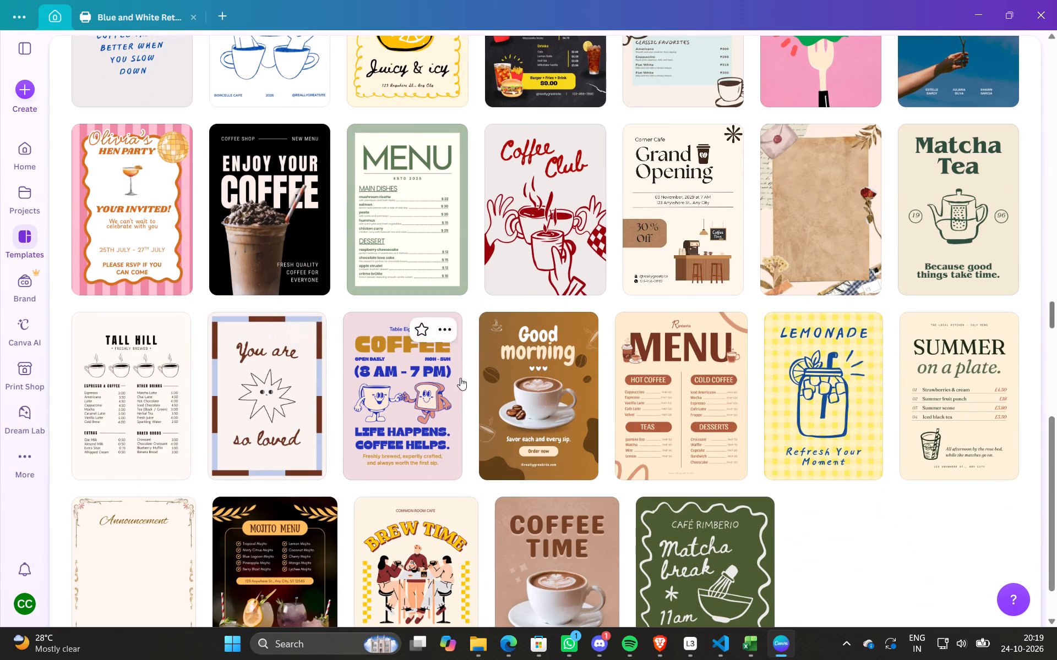
Open the pink "Life happens. Coffee helps." poster template and start customising it as a new design.
click(393, 443)
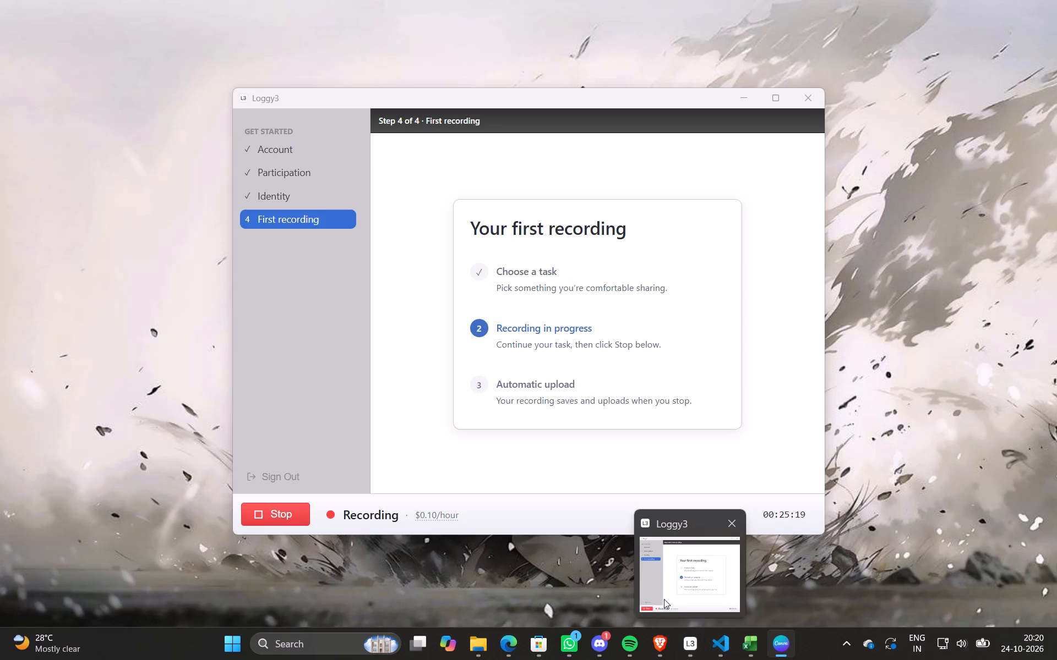
click(664, 599)
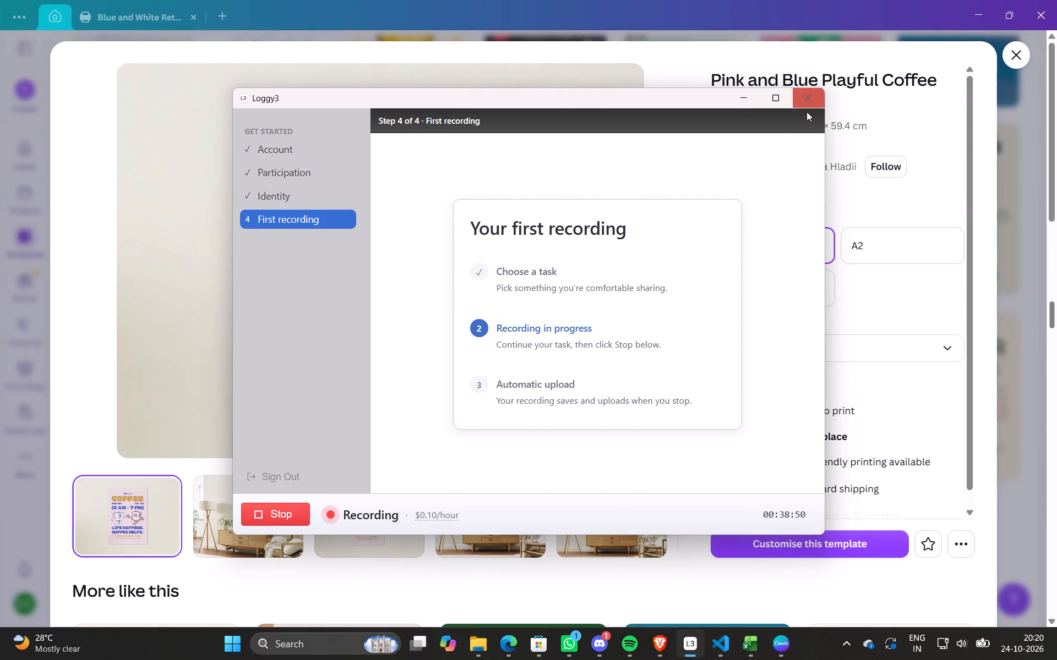
click(740, 92)
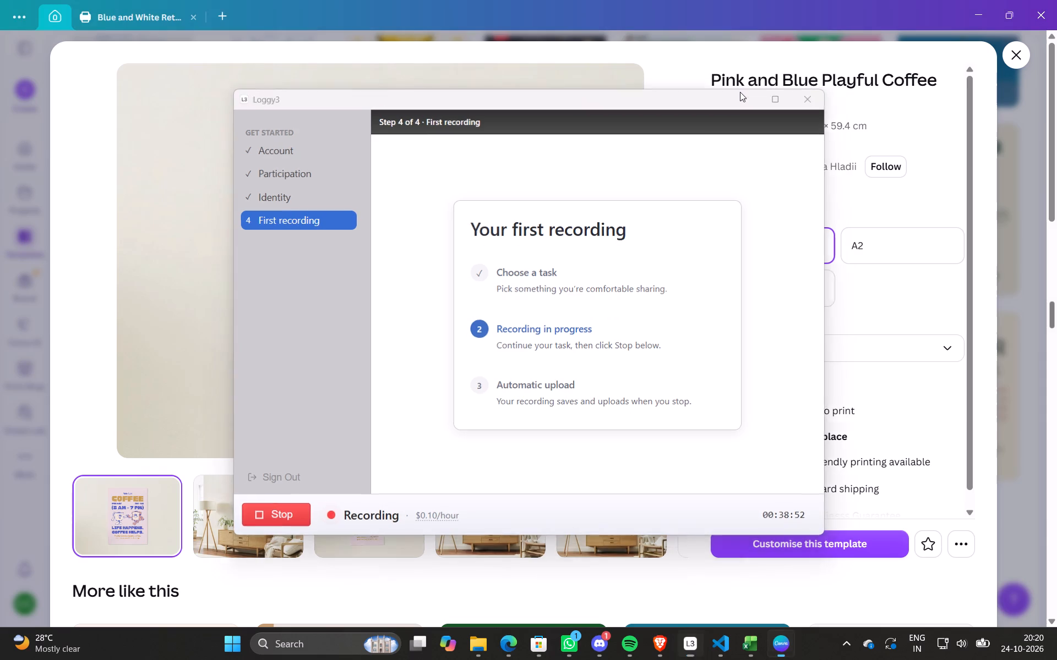
click(832, 542)
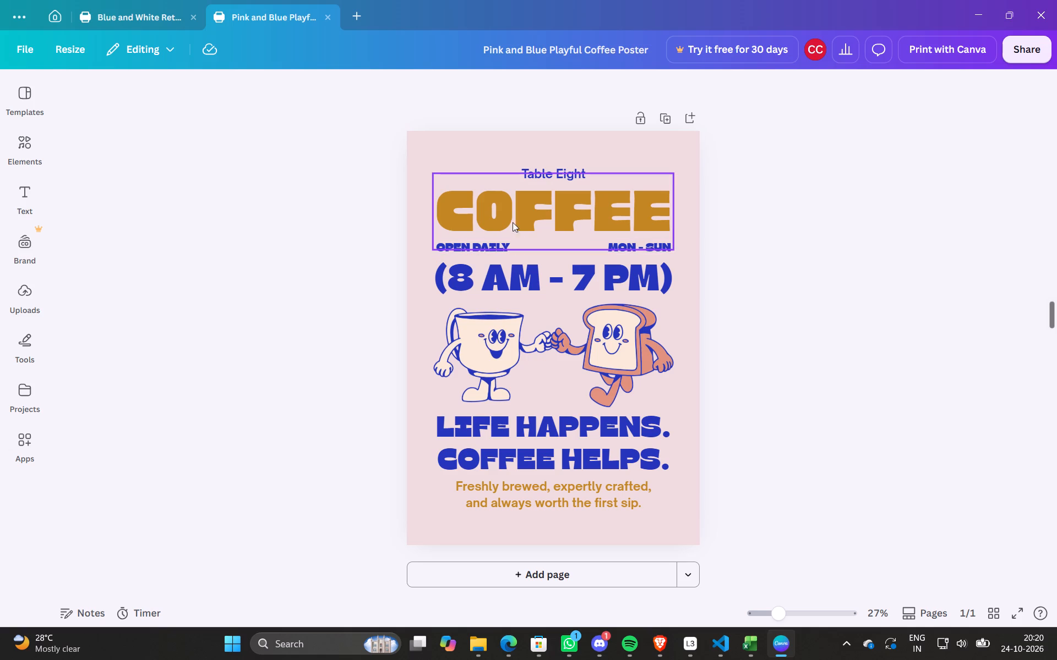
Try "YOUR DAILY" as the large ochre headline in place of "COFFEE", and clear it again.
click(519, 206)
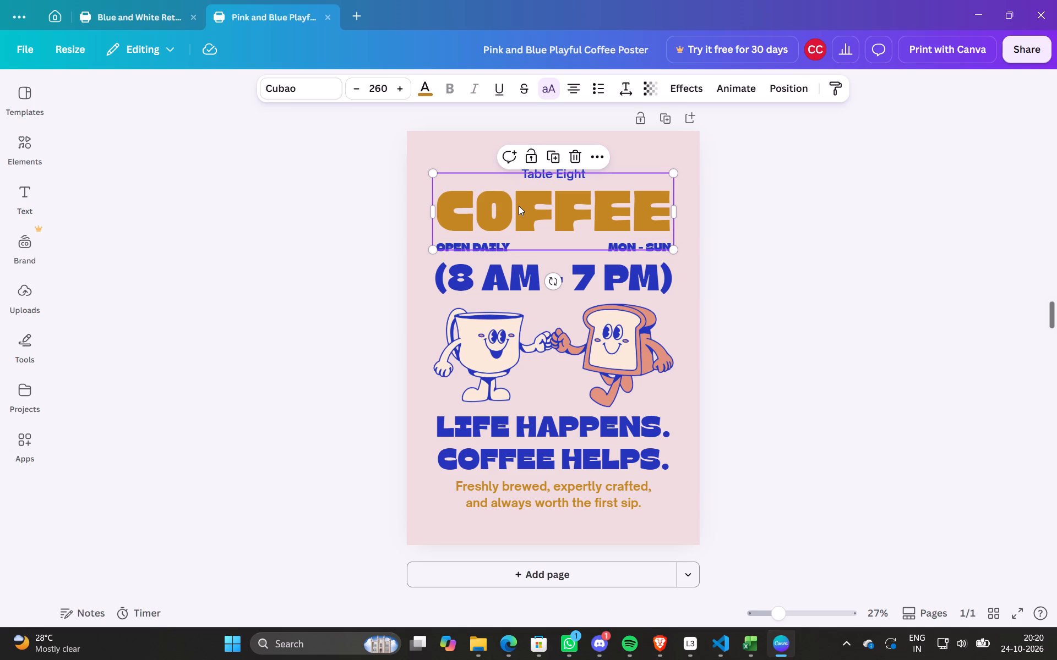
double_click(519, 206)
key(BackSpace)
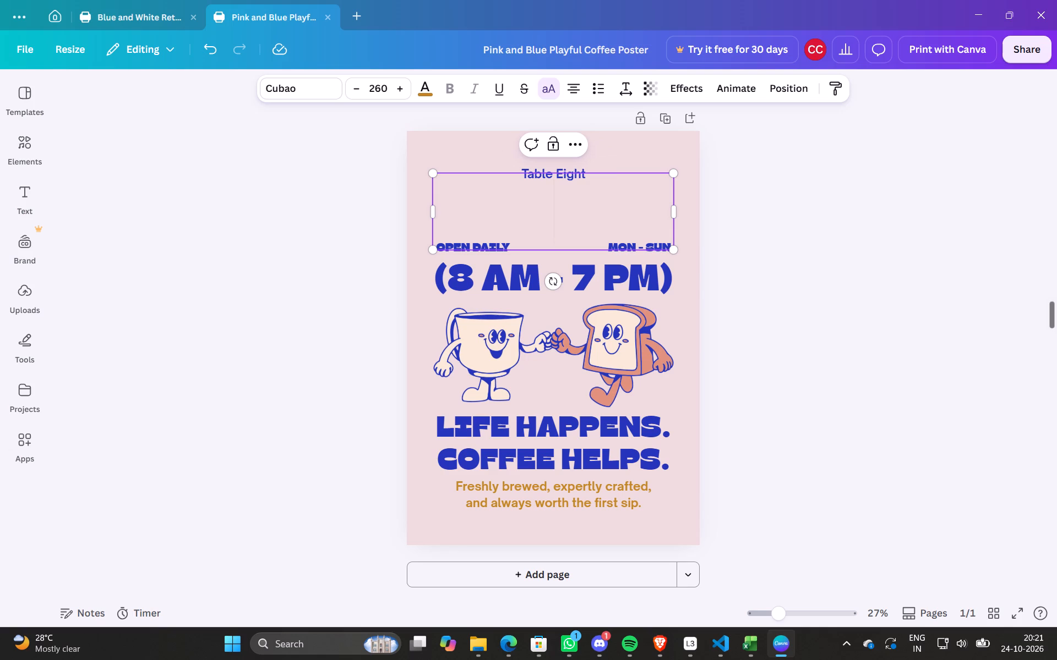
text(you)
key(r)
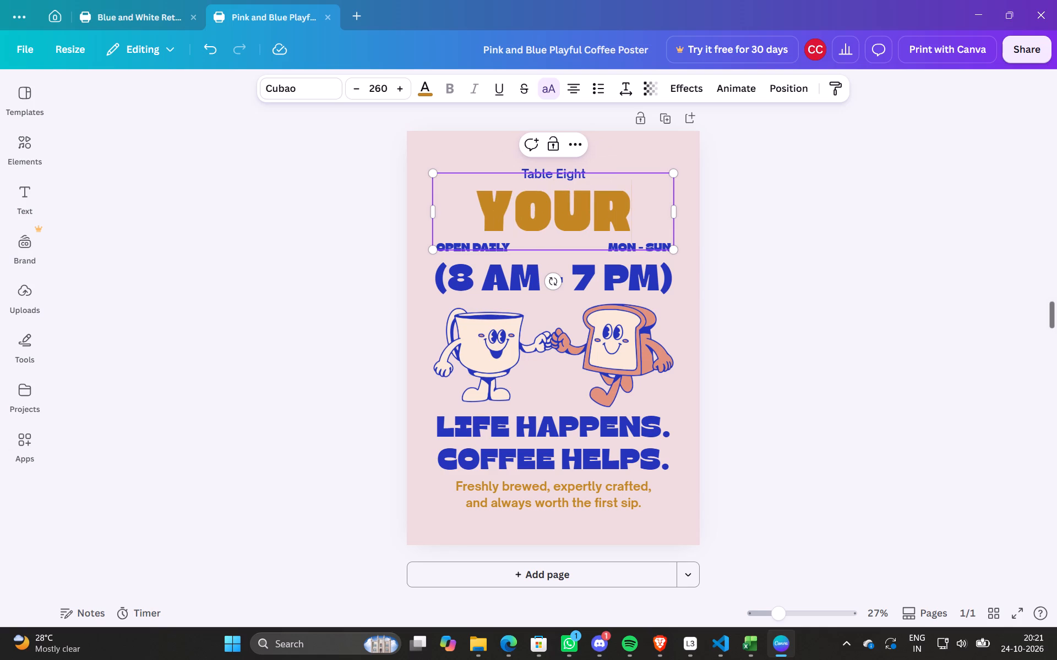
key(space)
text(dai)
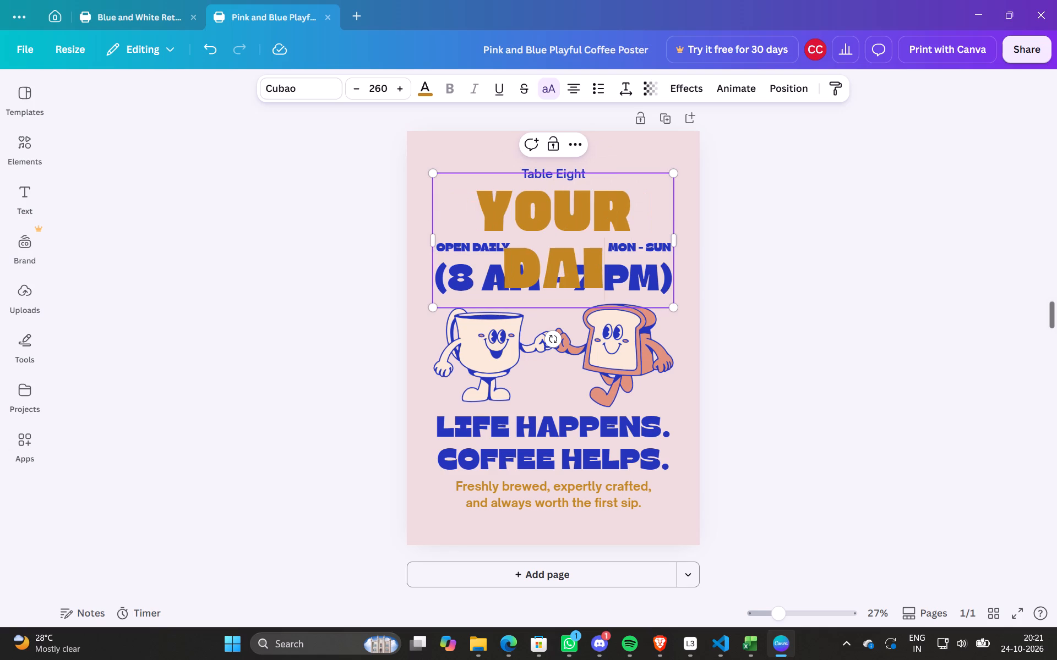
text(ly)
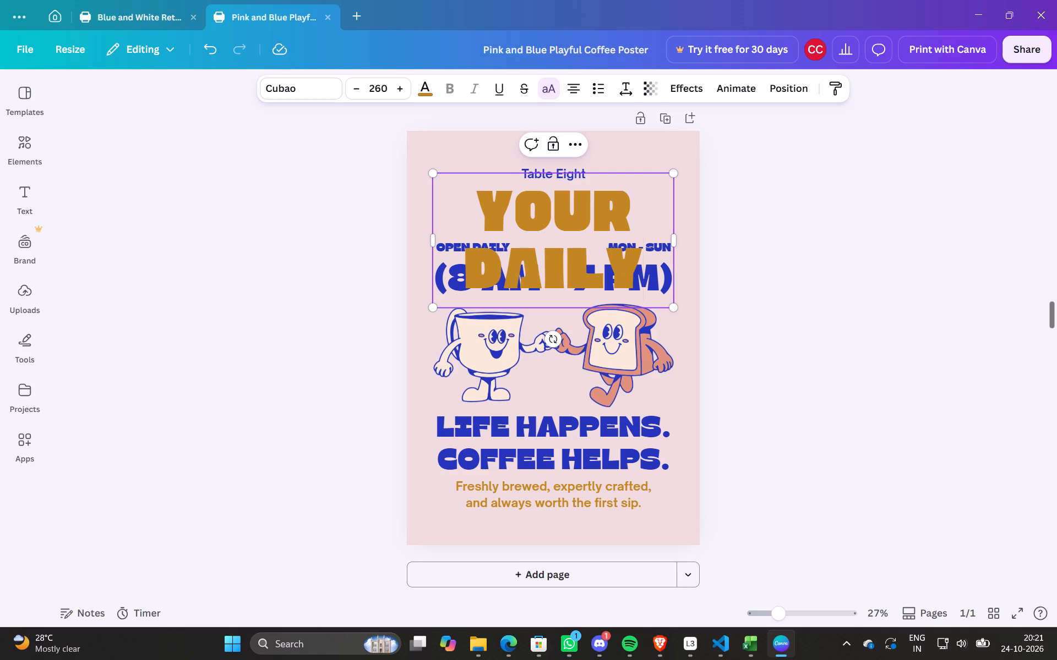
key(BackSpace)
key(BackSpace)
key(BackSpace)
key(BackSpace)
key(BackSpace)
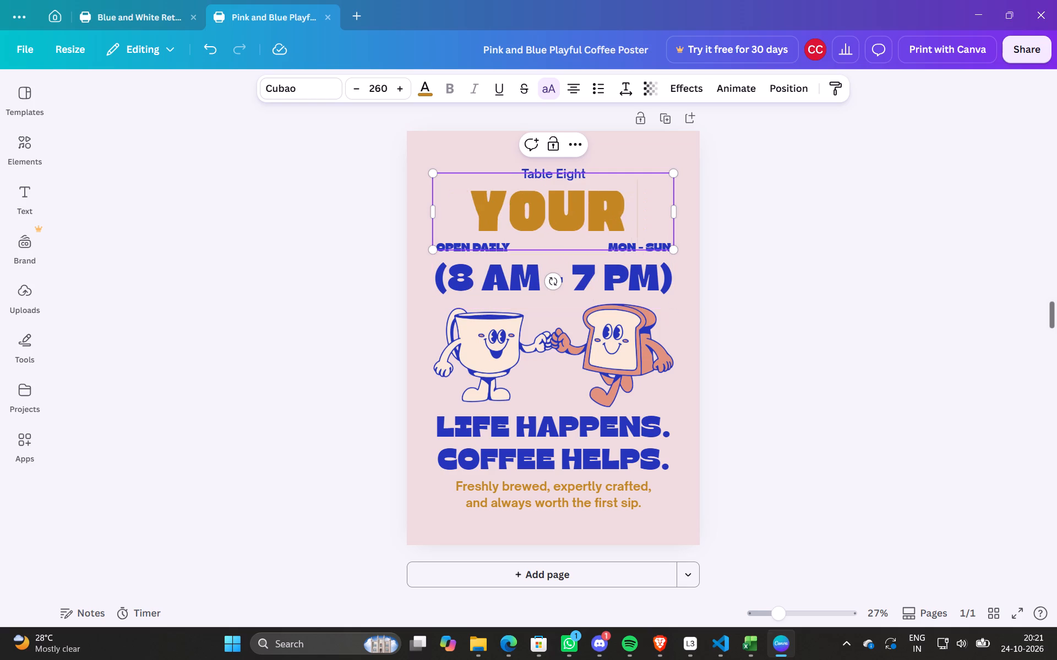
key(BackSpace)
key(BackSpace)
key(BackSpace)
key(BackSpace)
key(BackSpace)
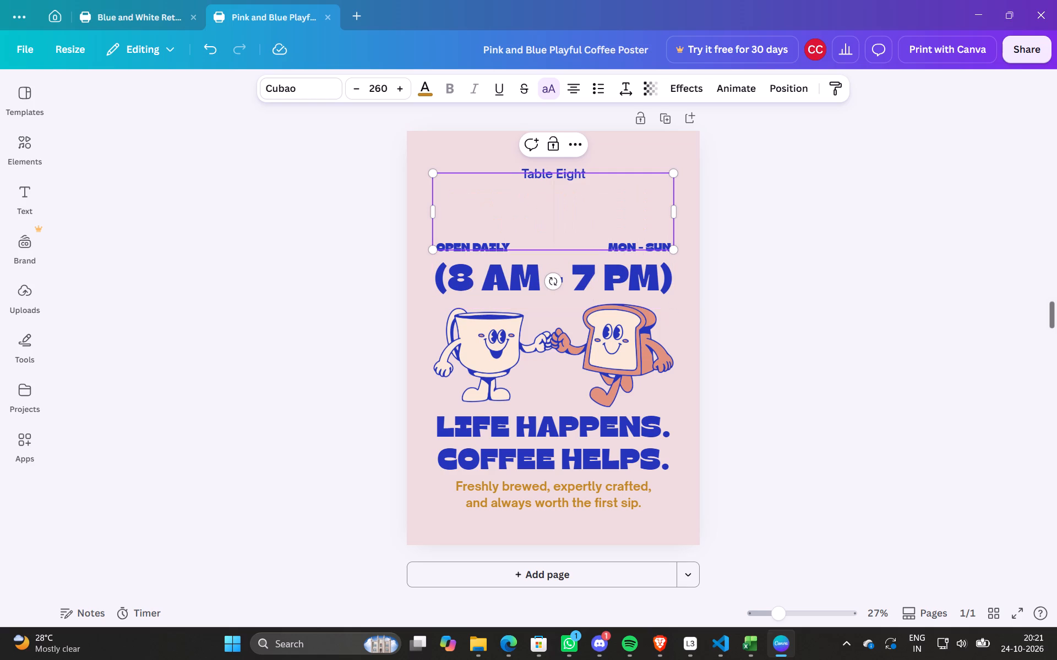
Enter "BREW &BLLOM" as the large ochre headline.
text(blo)
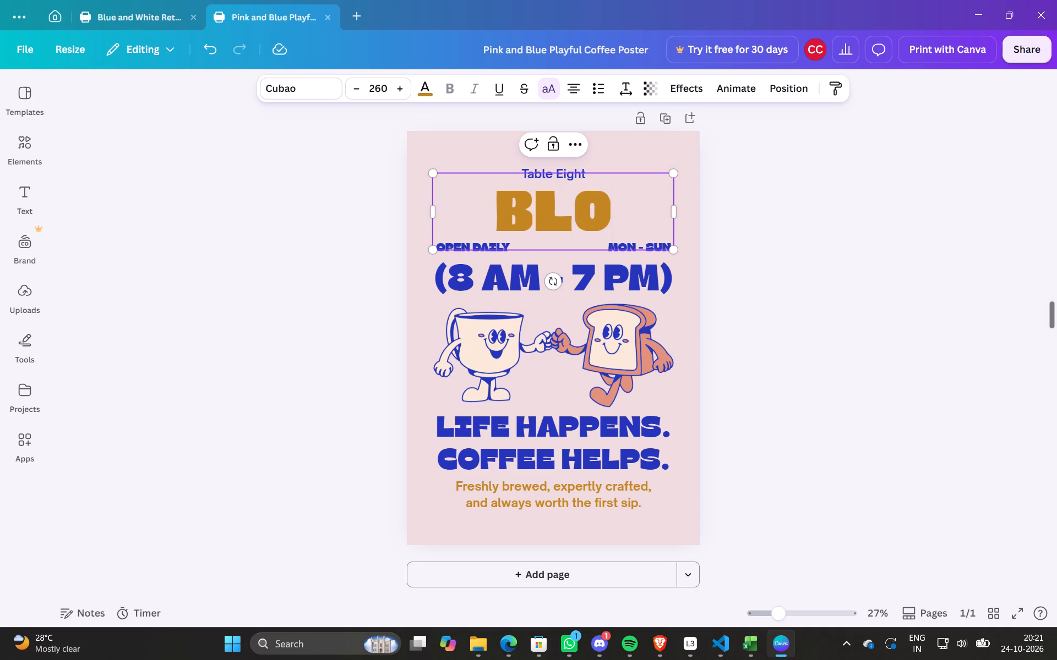
key(BackSpace)
key(BackSpace)
text(rew)
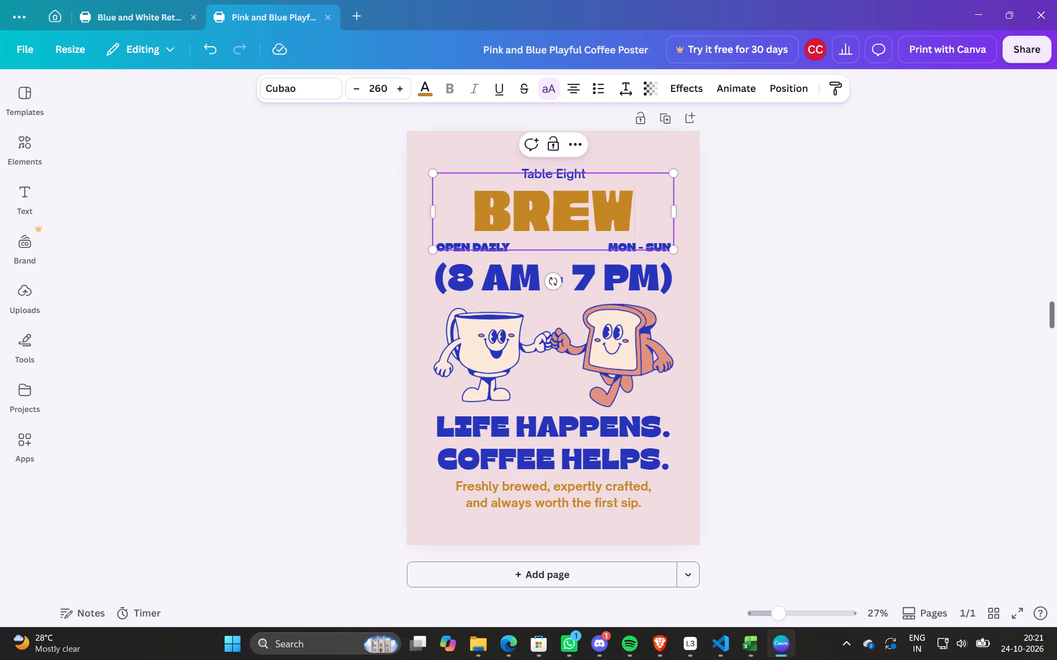
key(space)
key(shift+ampersand)
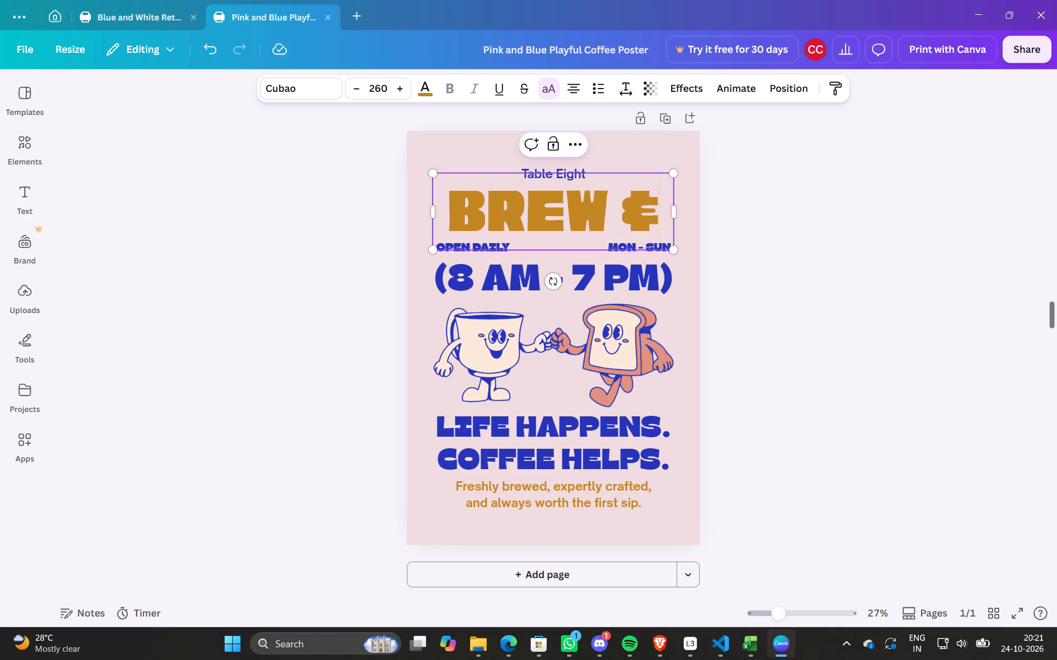
key(BackSpace)
key(shift+ampersand)
key(BackSpace)
key(shift+ampersand)
key(b)
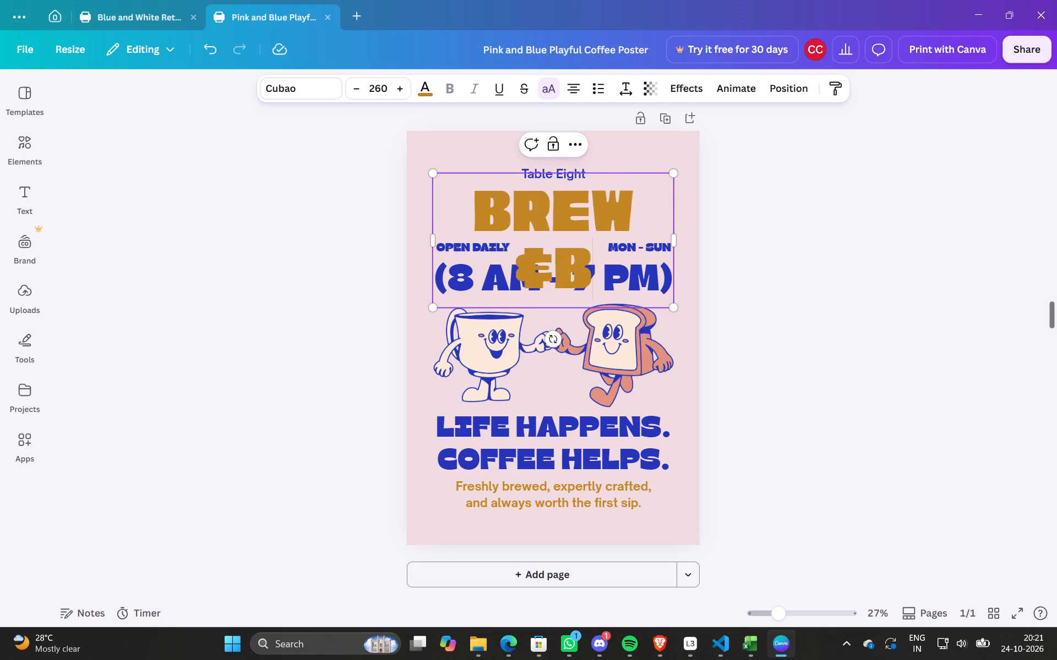
key(l)
text(lom)
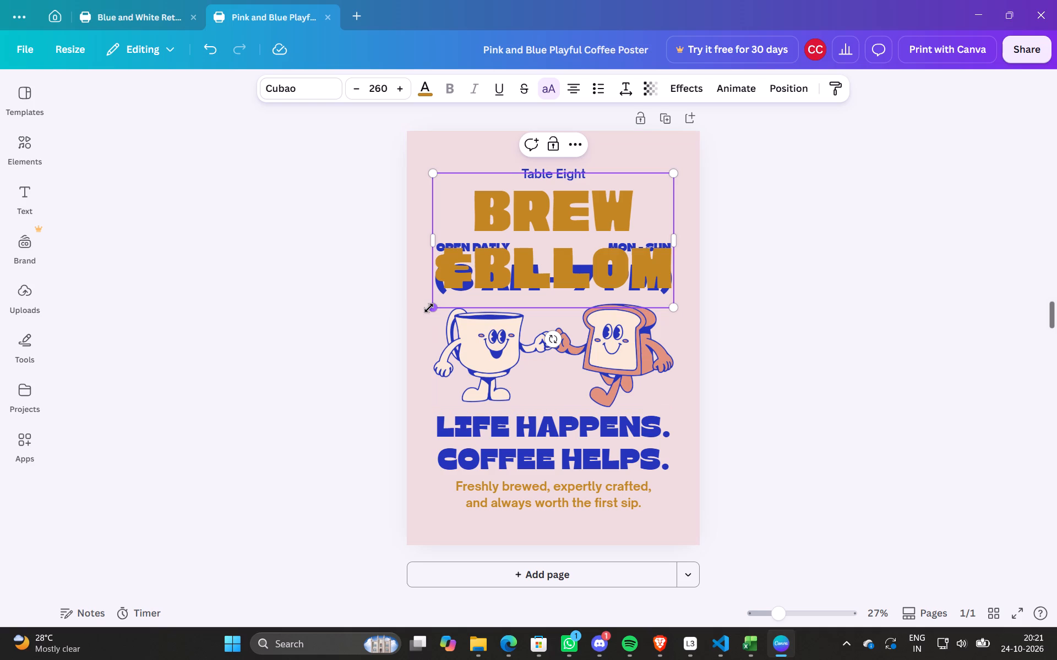
Scale the headline down to font size 198 and extend its text box to the poster's left edge.
drag(429, 308, 464, 240)
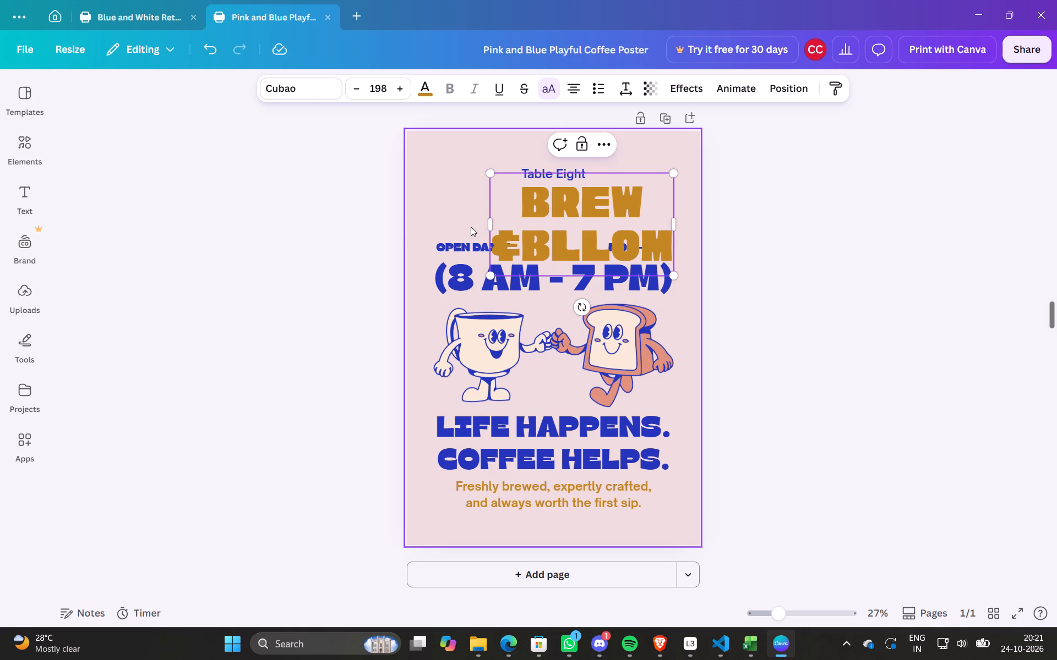
click(487, 223)
drag(487, 223, 462, 227)
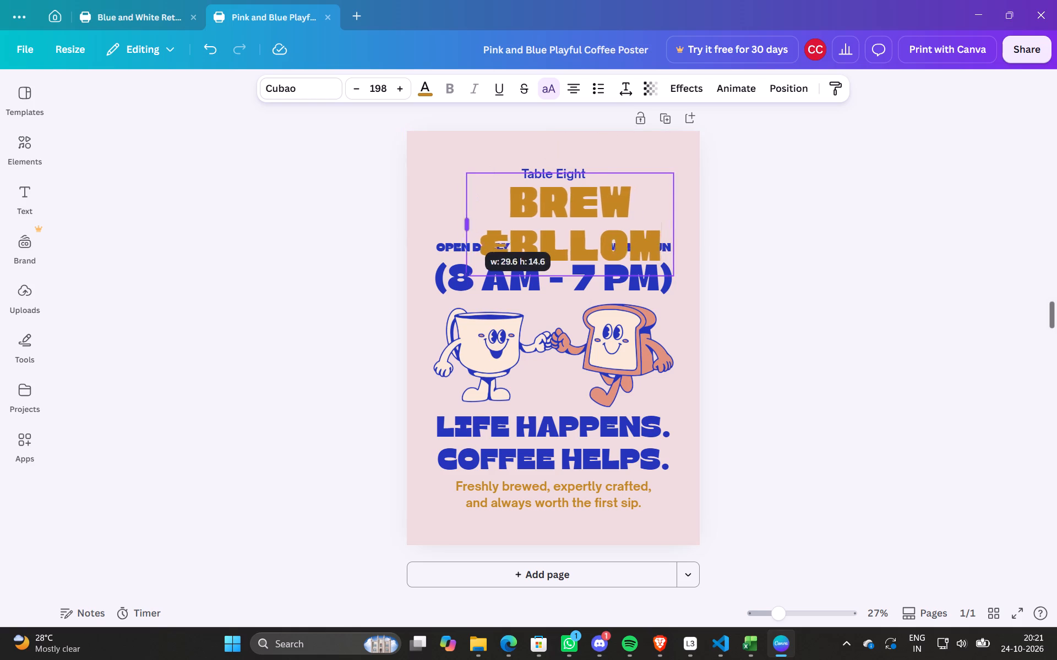
drag(462, 227, 404, 227)
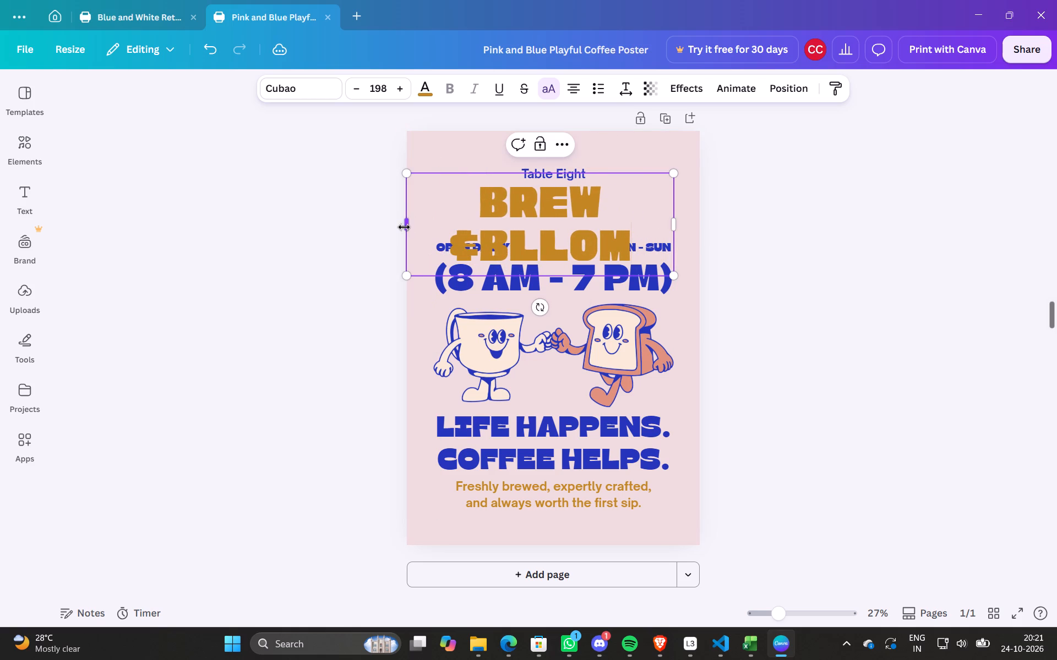
Remove the space before the ampersand so the headline reads "BREW&BLLOM".
click(598, 206)
click(440, 243)
key(BackSpace)
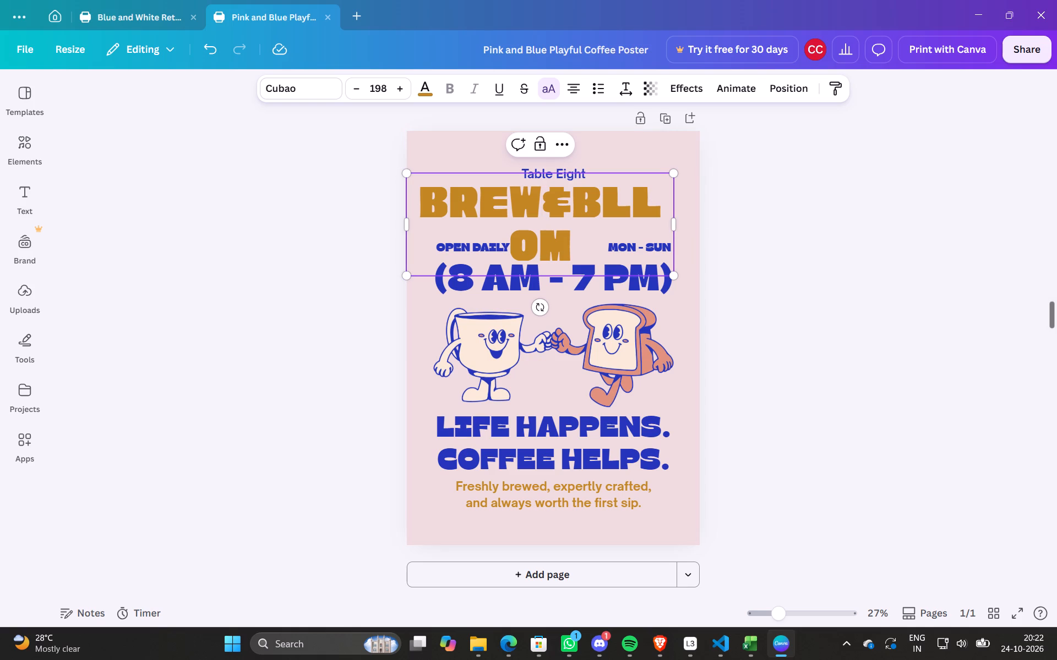
Widen the headline's text box slightly past the poster's right edge so "BREW&BLLOM" fits on one line.
double_click(674, 229)
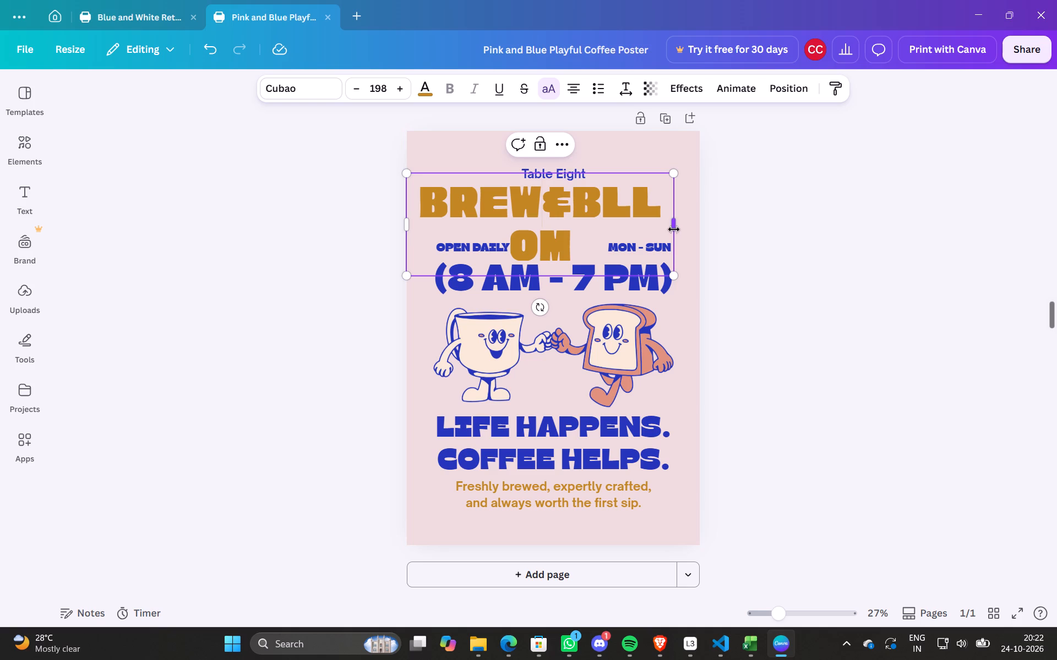
click(674, 229)
right_drag(676, 229, 685, 226)
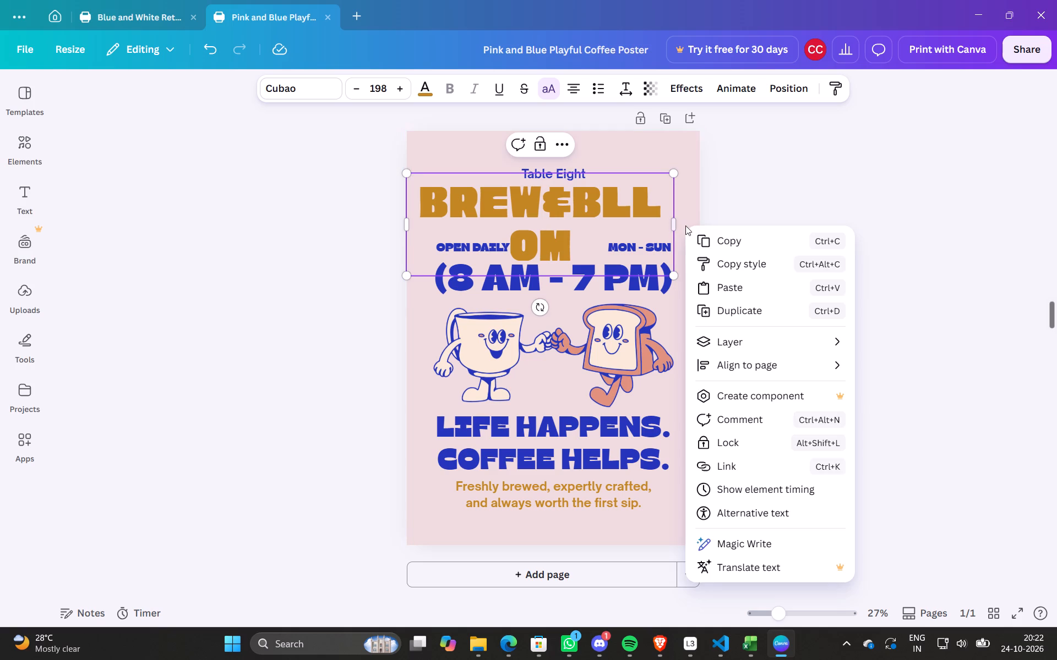
click(674, 224)
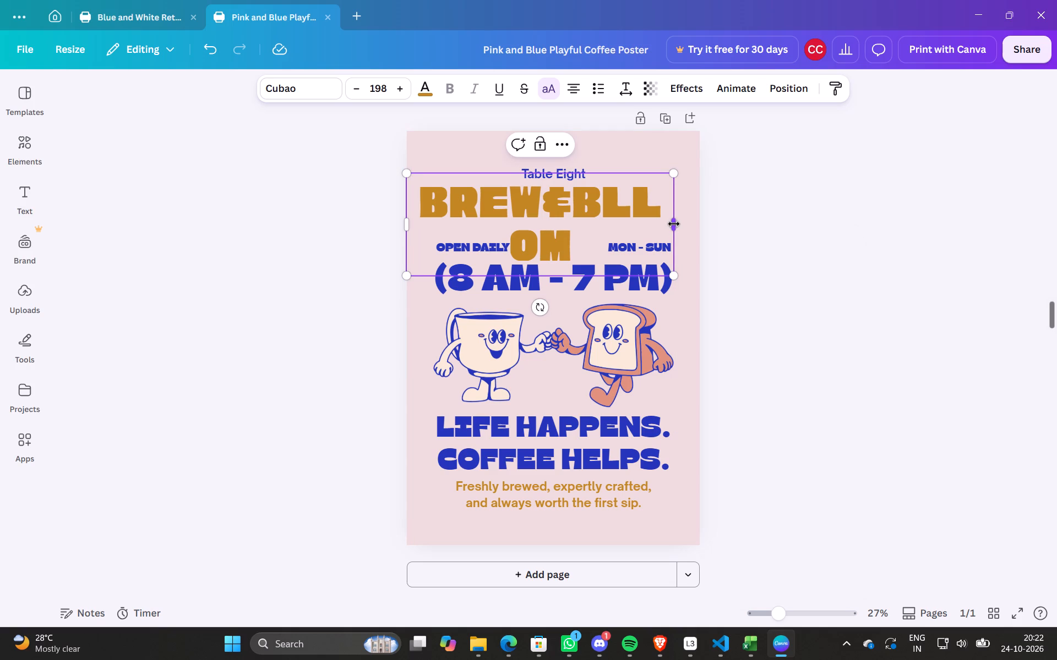
key(Right)
key(Right)
key(Right)
triple_click(674, 224)
drag(674, 224, 718, 132)
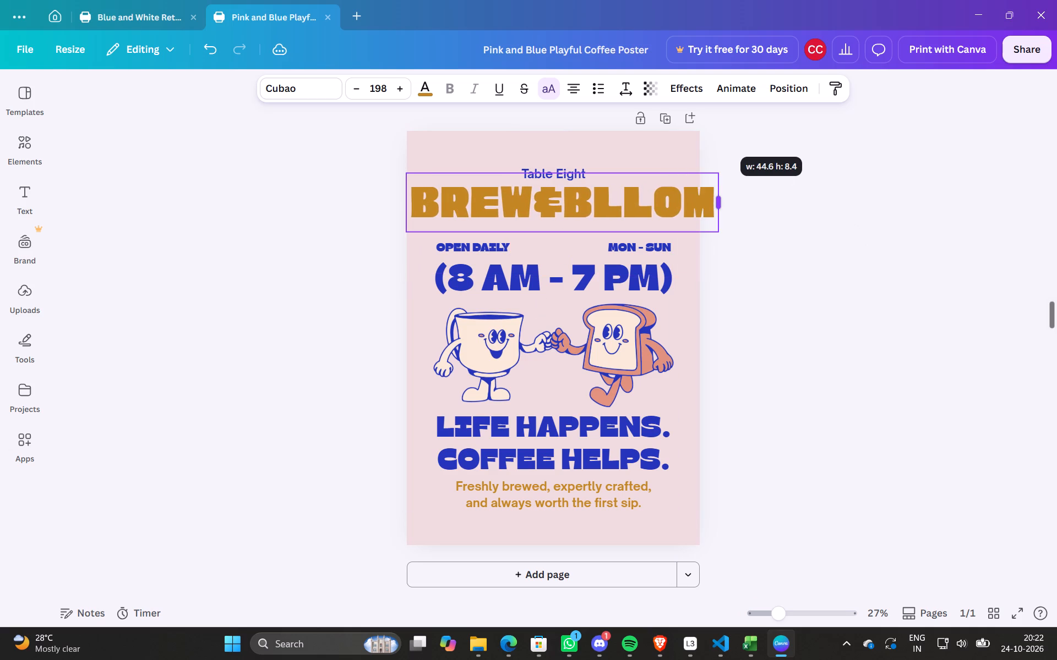
drag(718, 132, 711, 133)
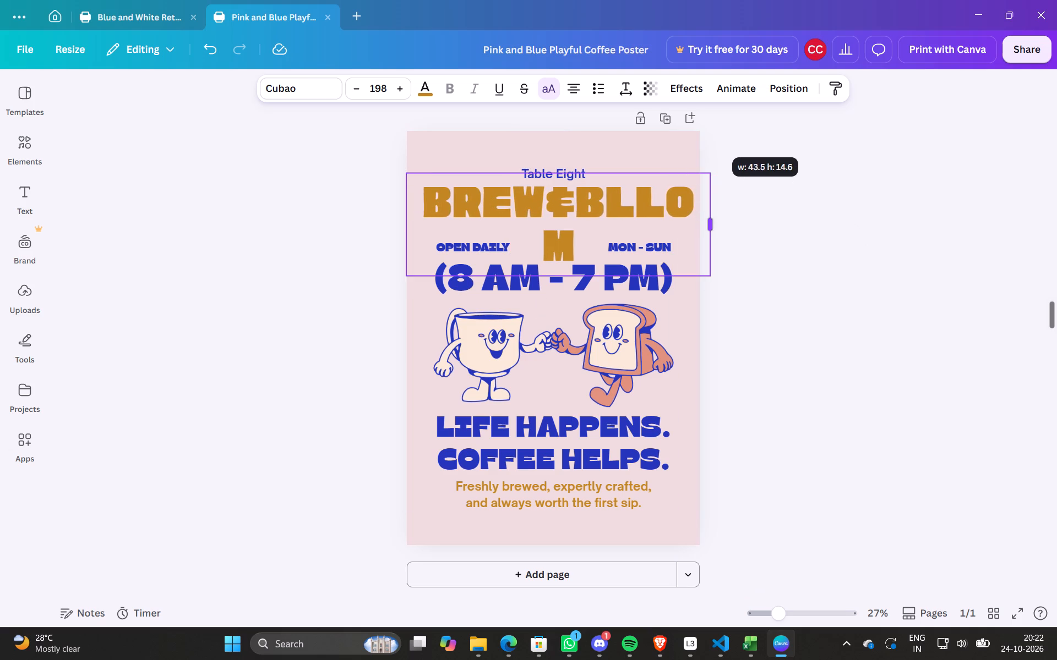
drag(711, 133, 714, 133)
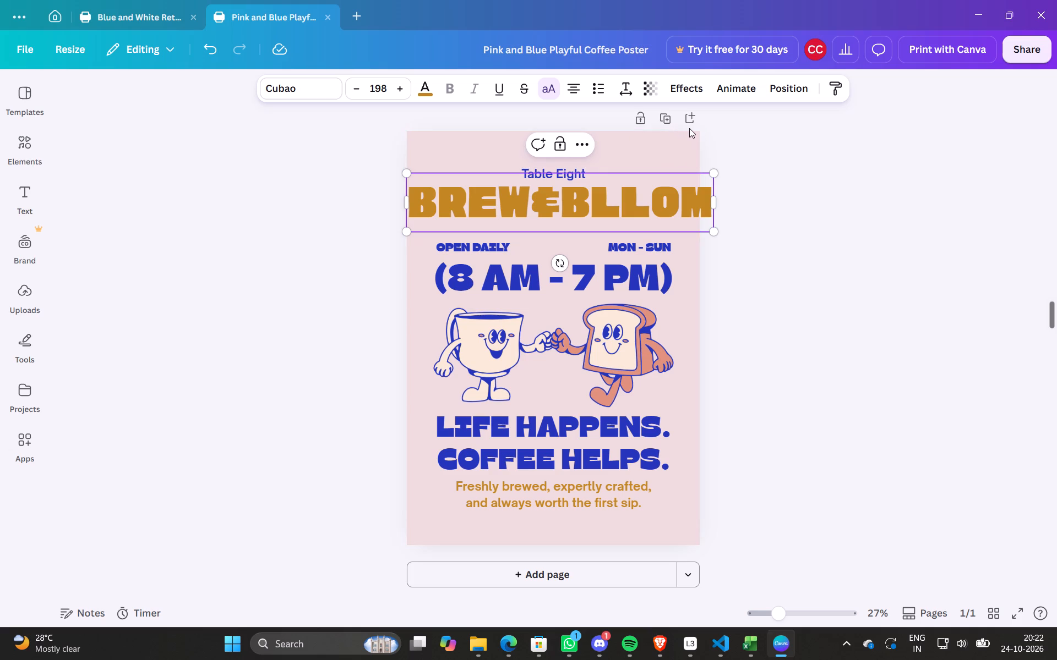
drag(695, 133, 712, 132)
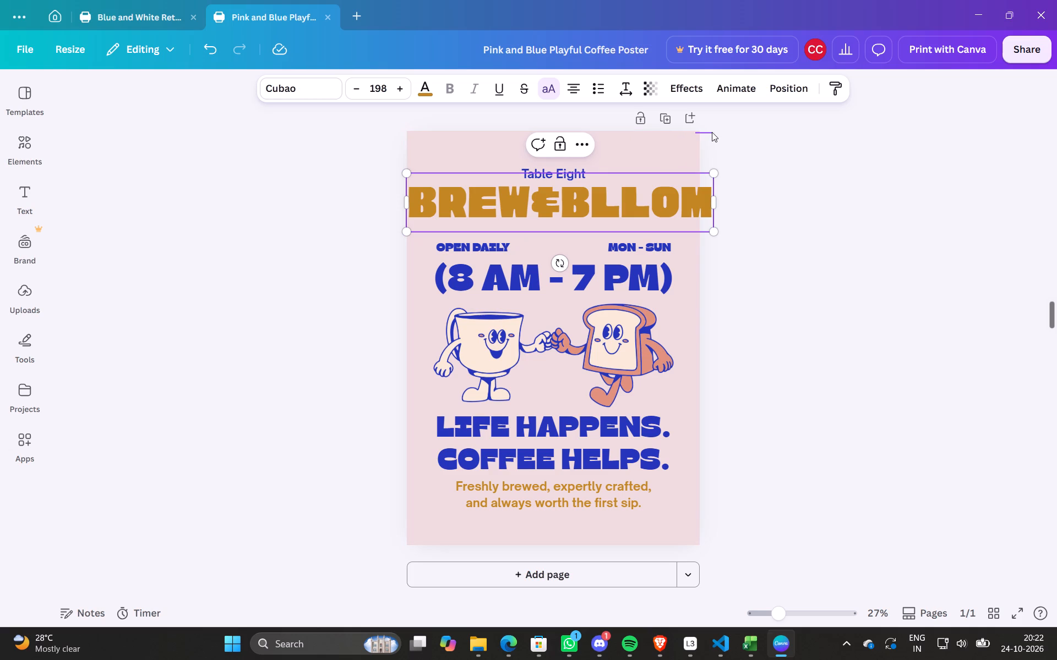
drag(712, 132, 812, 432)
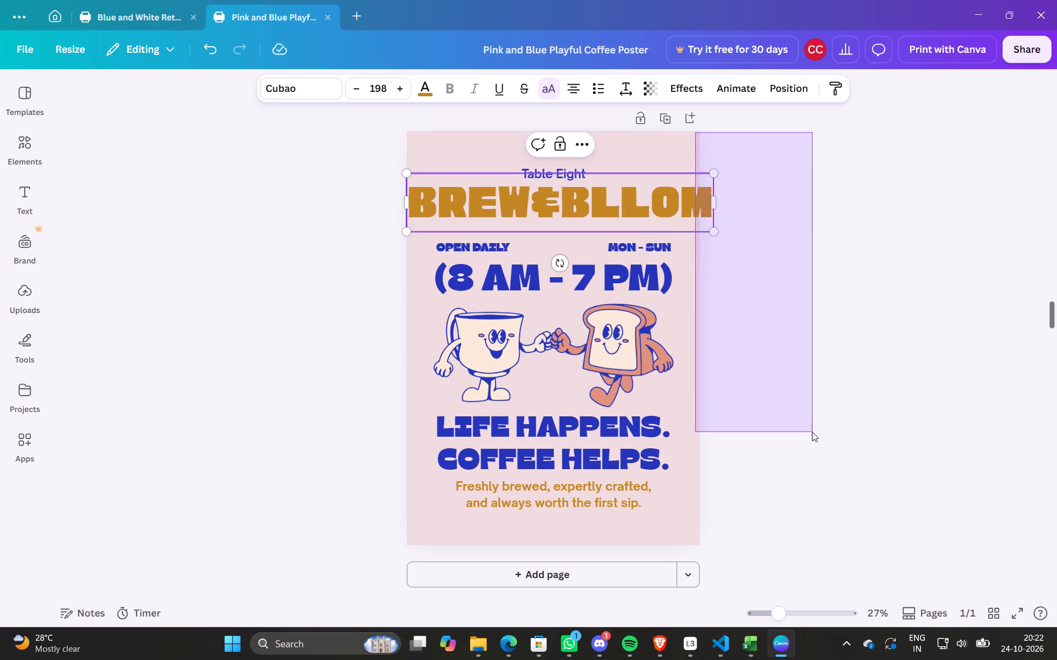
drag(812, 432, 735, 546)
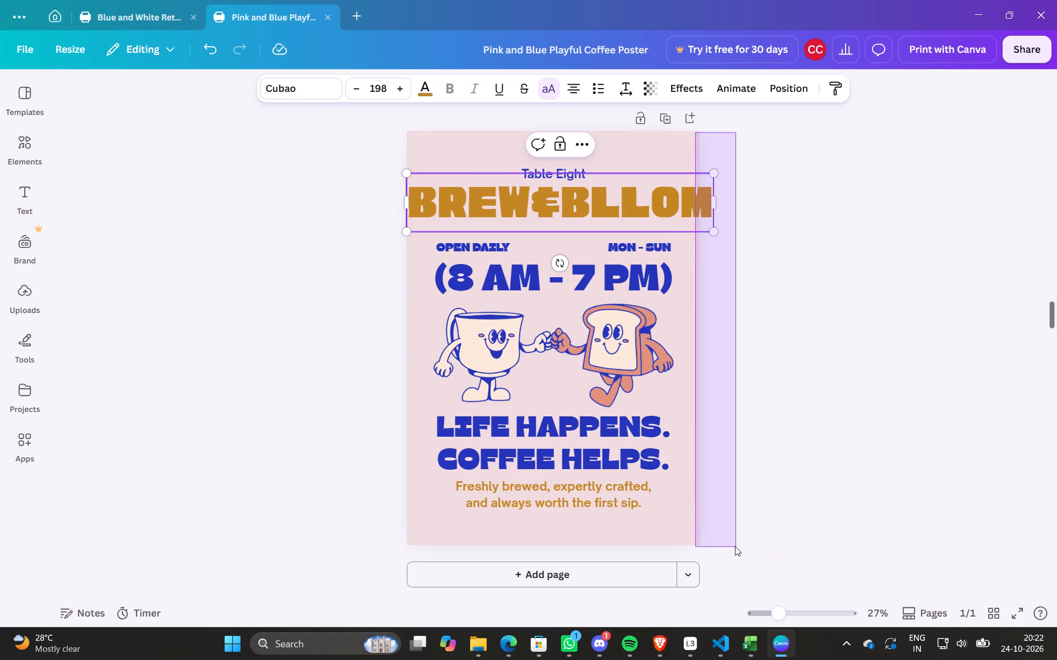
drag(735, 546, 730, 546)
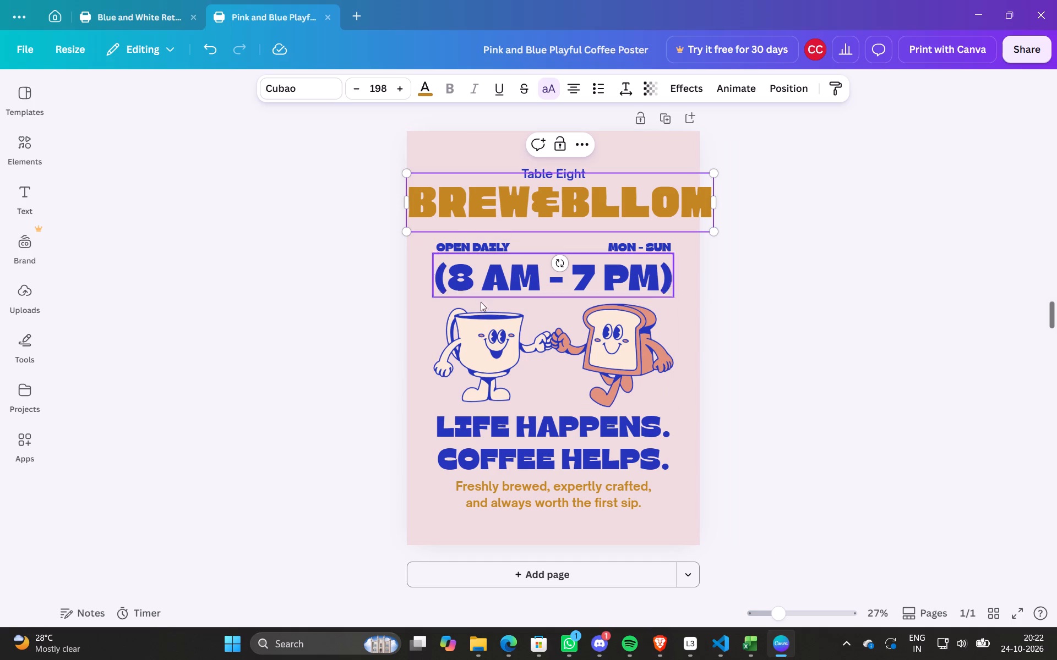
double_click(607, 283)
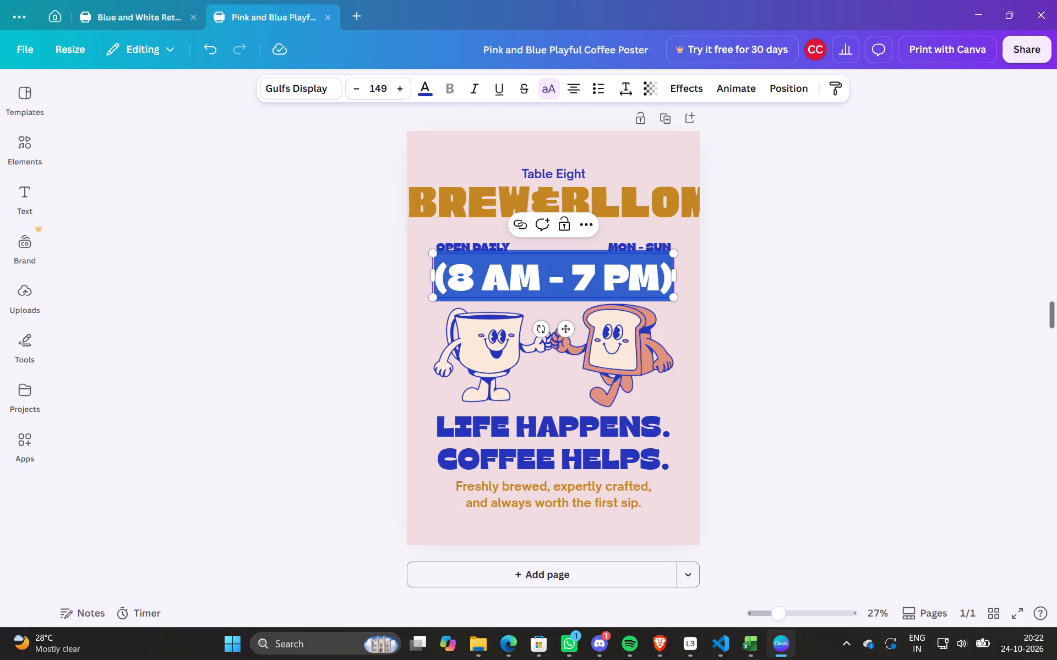
Replace the blue slogan "LIFE HAPPENS. COFFEE HELPS." with "YOUR DAILY DOSE".
double_click(484, 421)
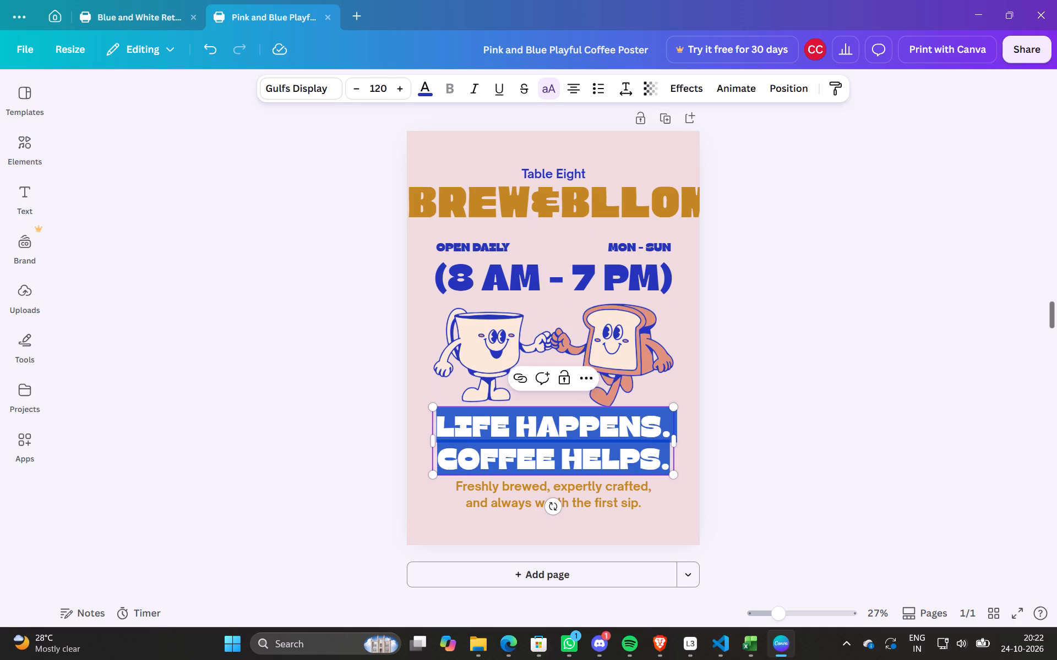
key(BackSpace)
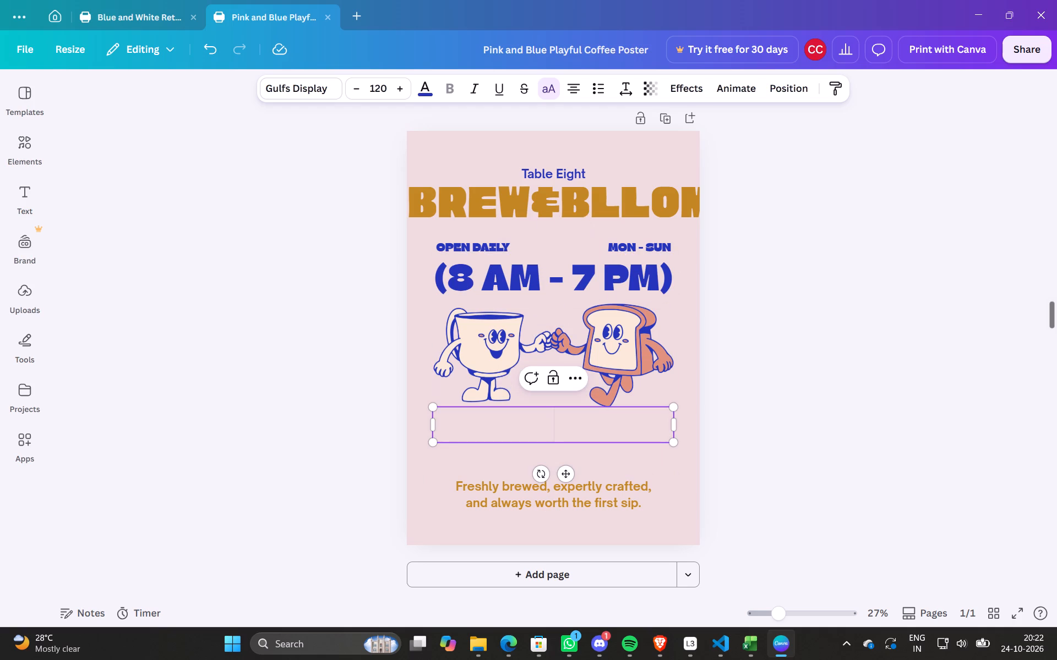
key(y)
text(our daily)
key(space)
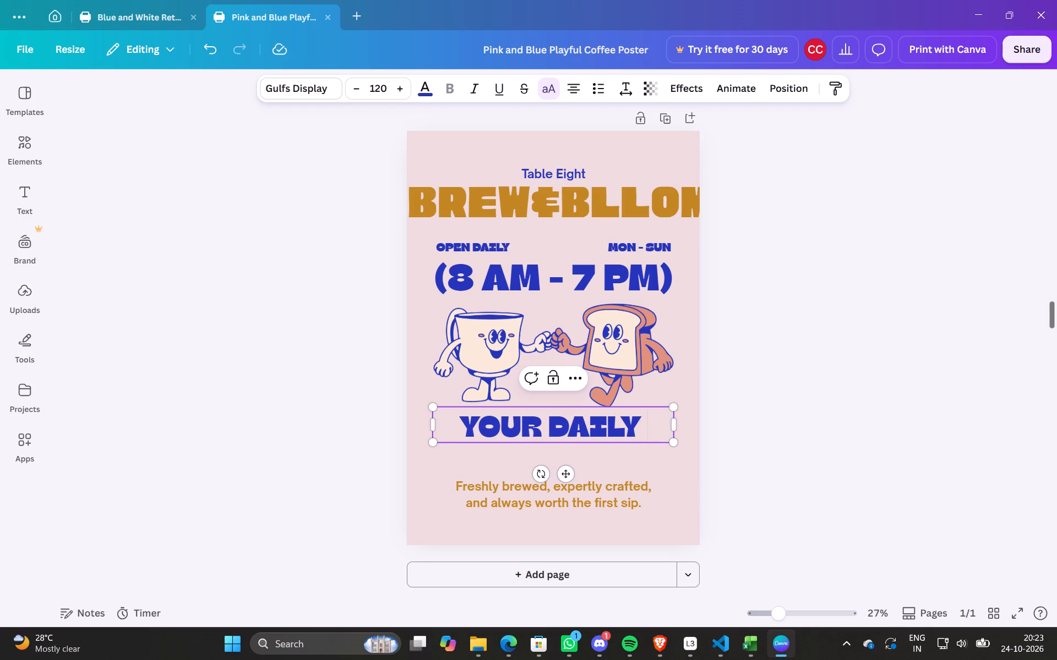
text(dose)
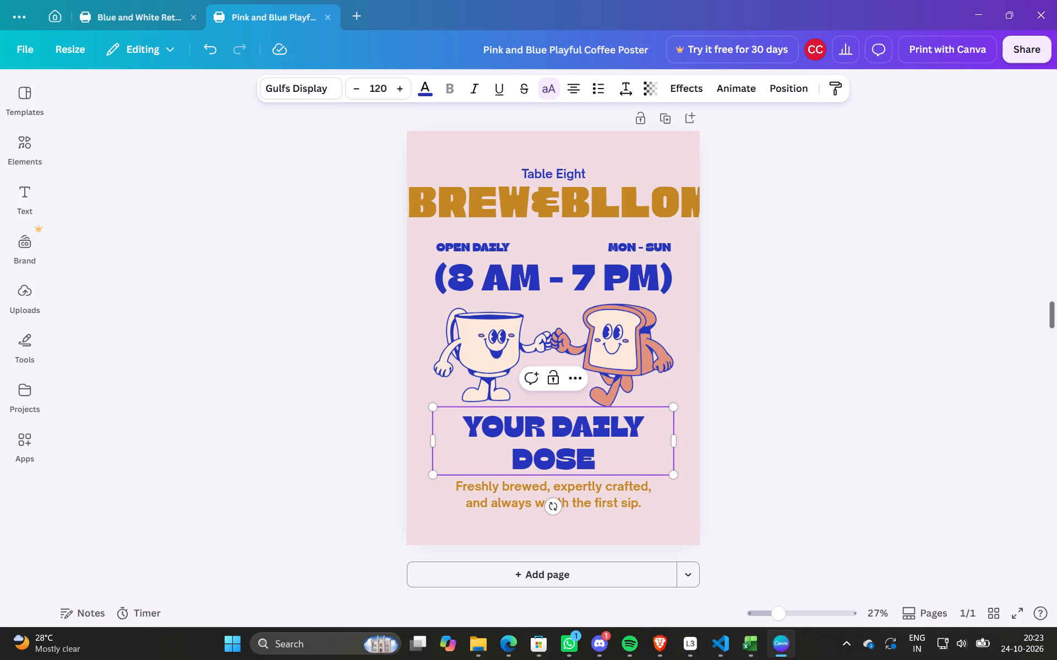
Extend the blue slogan with "OF HAPPINESS" so it reads "YOUR DAILY DOSE OF HAPPINESS".
key(space)
text(of)
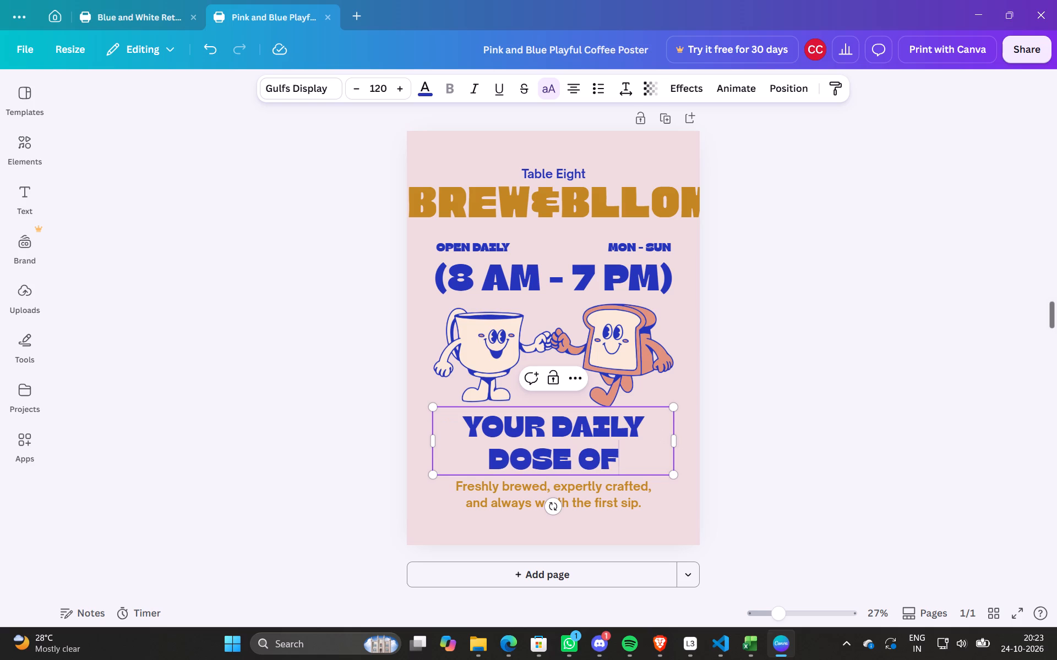
key(space)
text(happ)
text(iness)
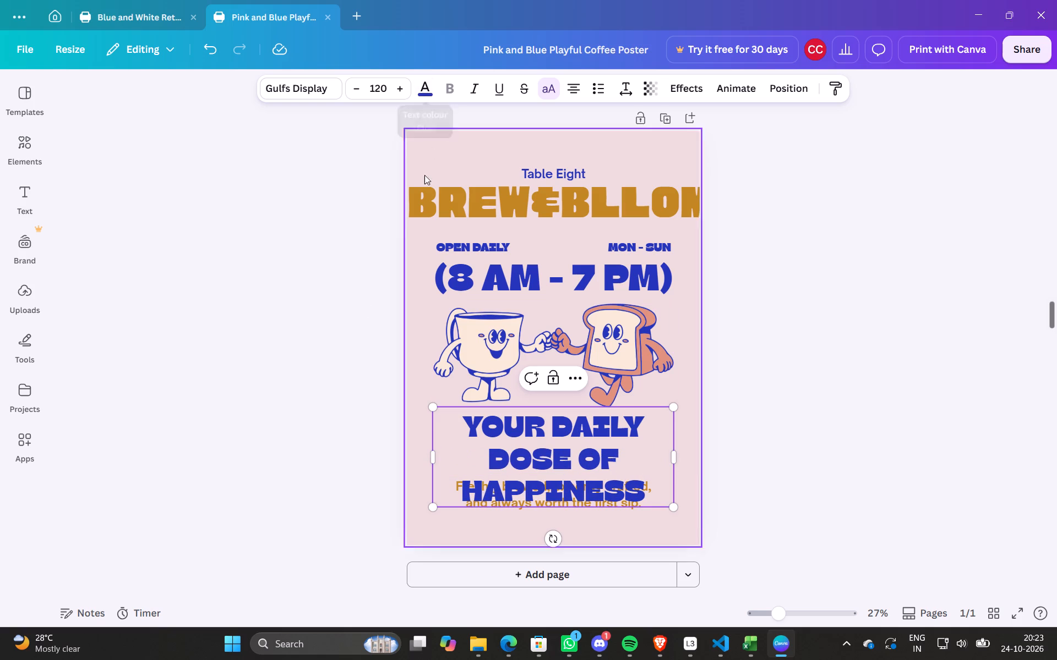
Reduce the "BREW&BLLOM" headline's font size to 172.
click(427, 208)
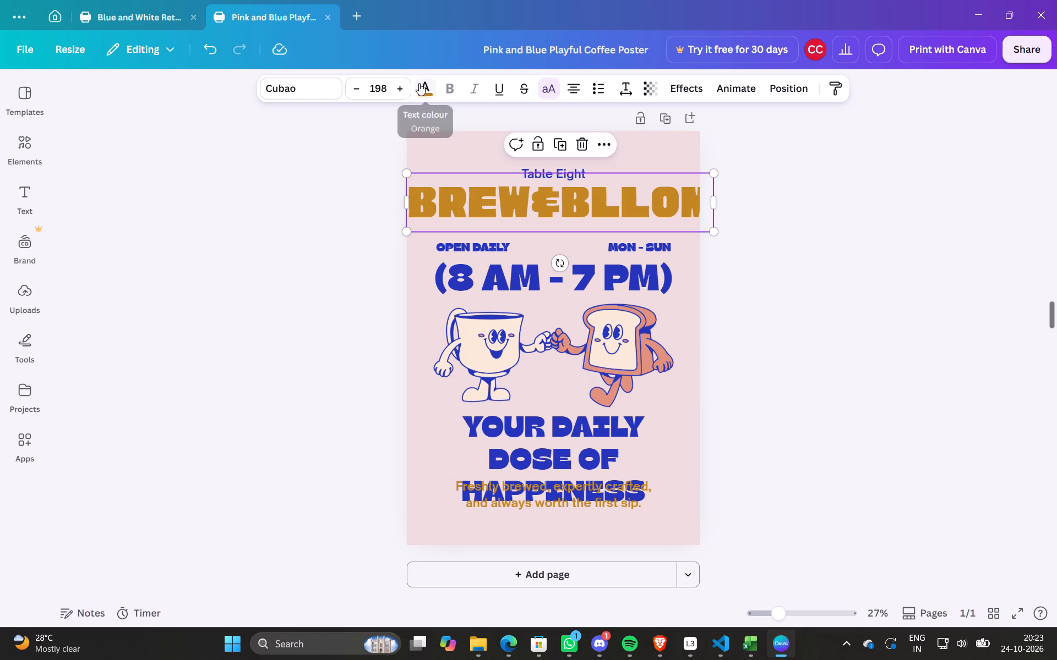
click(357, 83)
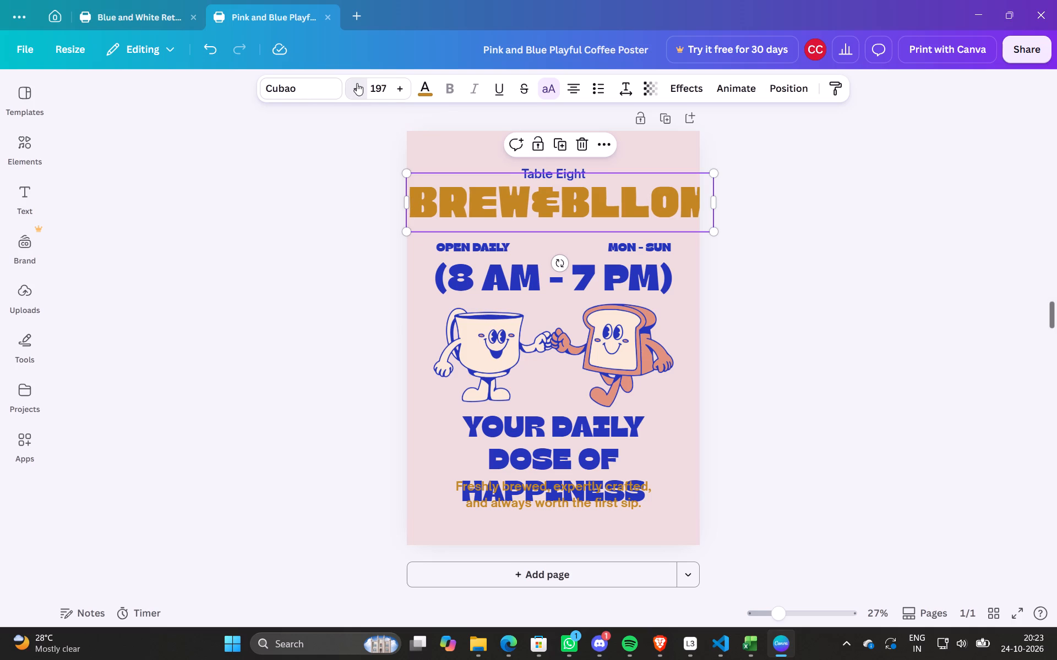
click(357, 83)
triple_click(357, 83)
triple_click(357, 83)
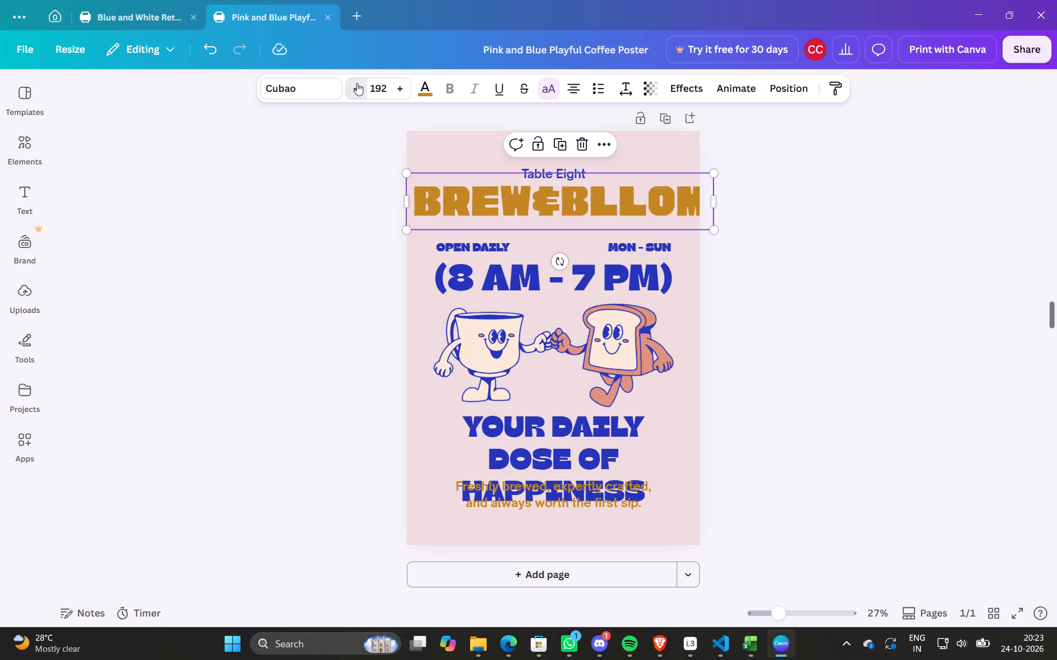
triple_click(357, 83)
triple_click(357, 83)
triple_click(357, 83)
triple_click(357, 83)
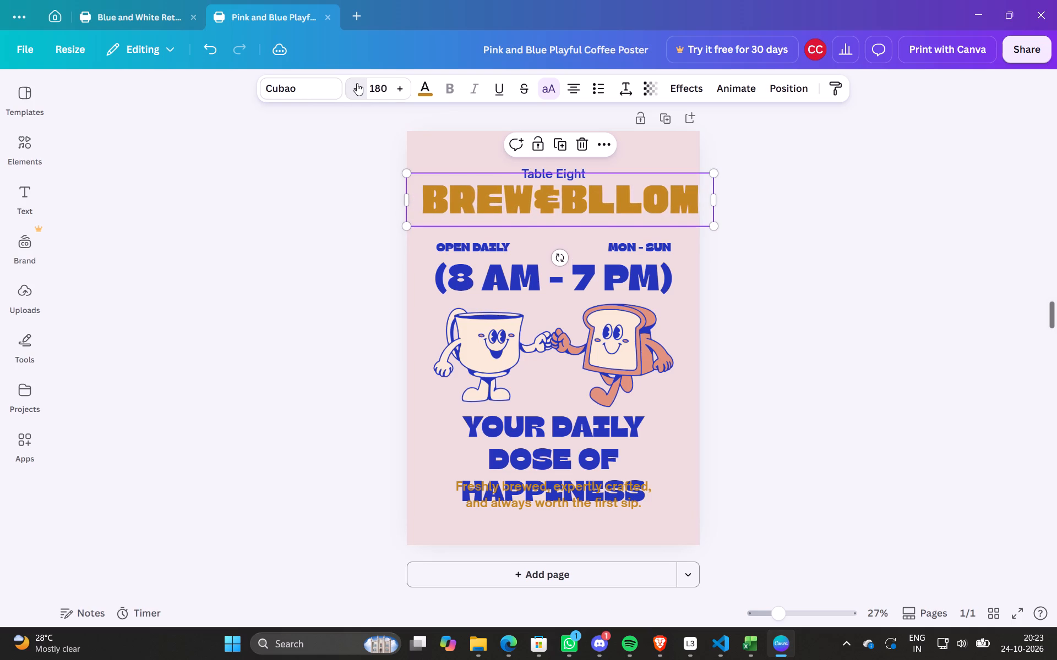
double_click(357, 83)
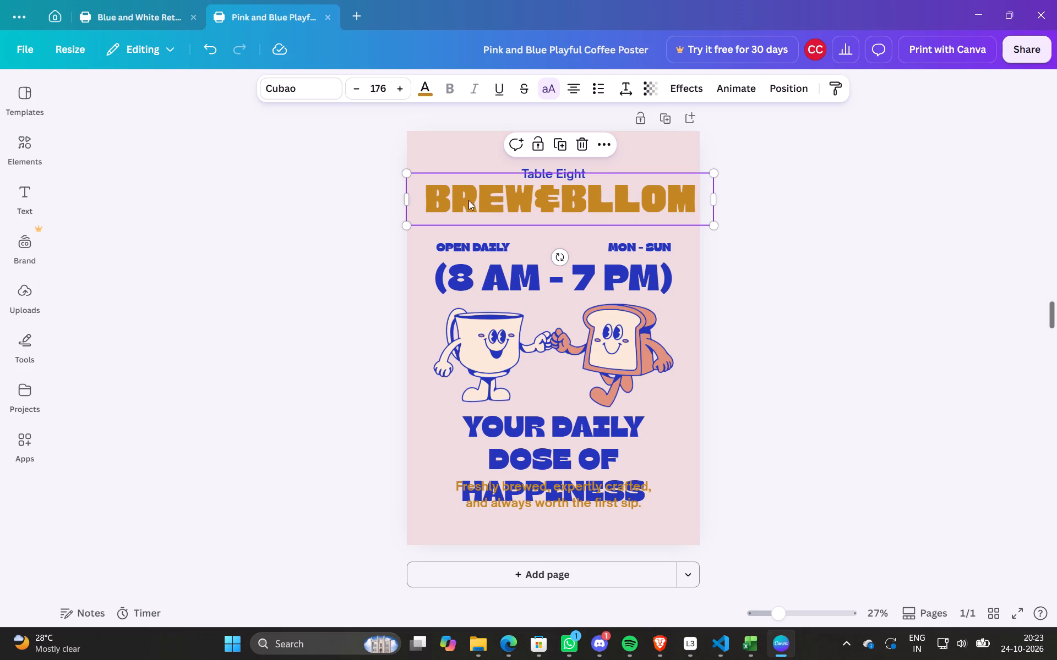
click(436, 195)
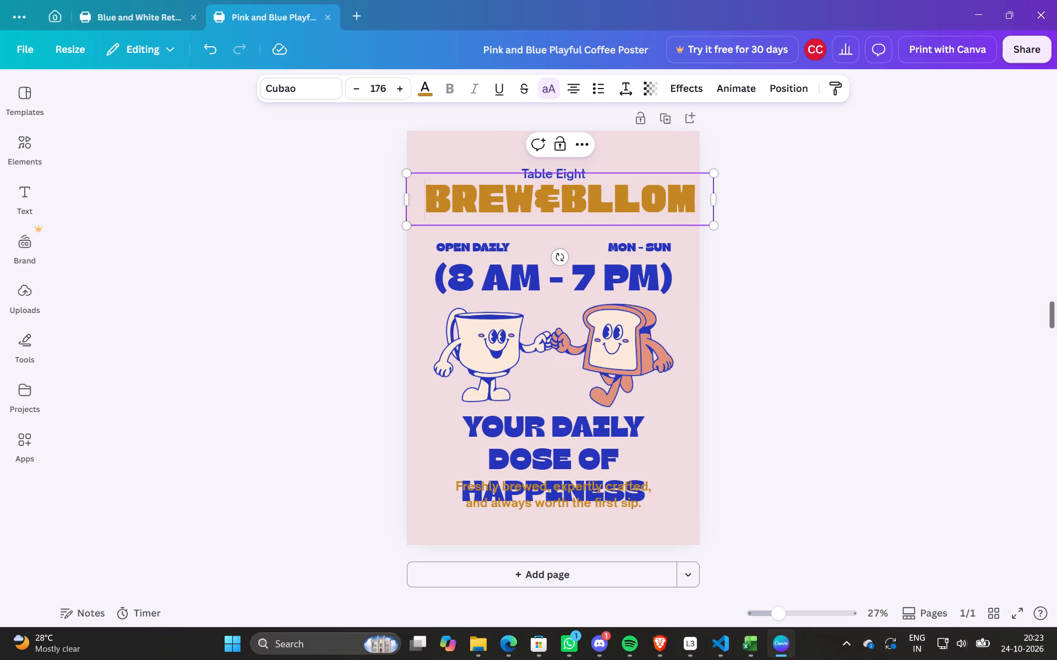
key(BackSpace)
triple_click(354, 82)
click(354, 82)
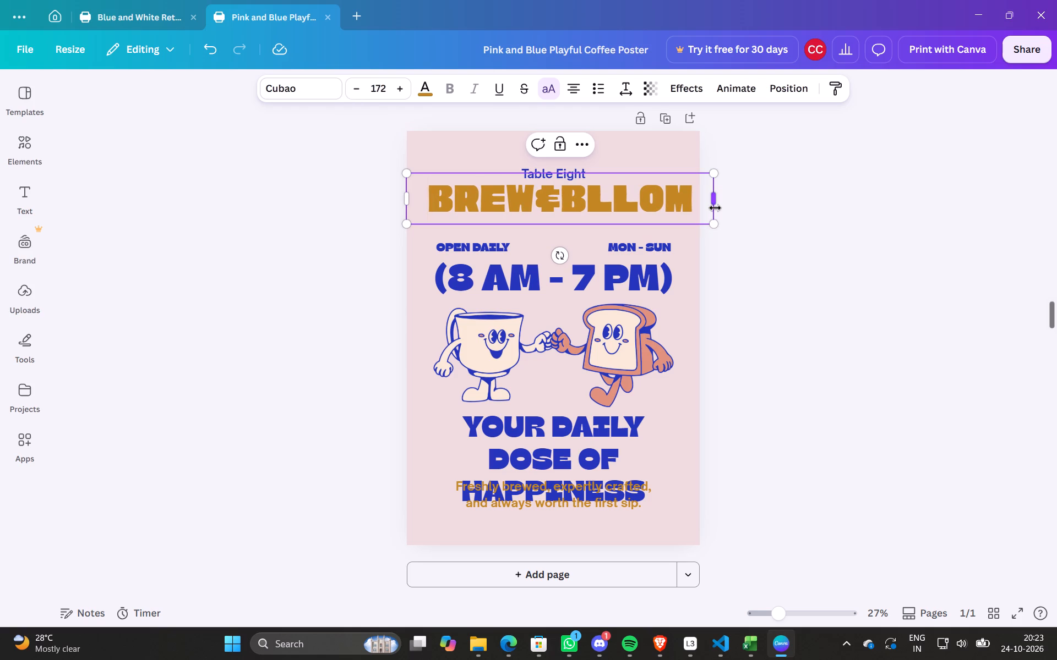
Narrow the headline's text box to the poster's right edge so "BREW&BLLOM" is centred on the page.
drag(715, 208, 712, 207)
drag(712, 207, 701, 207)
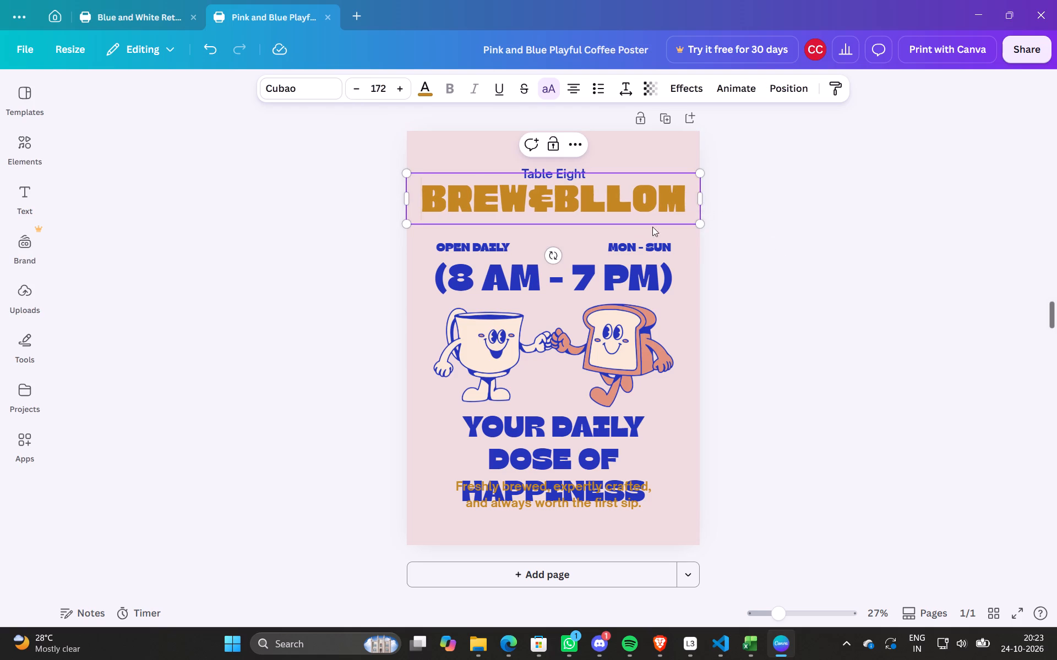
click(740, 282)
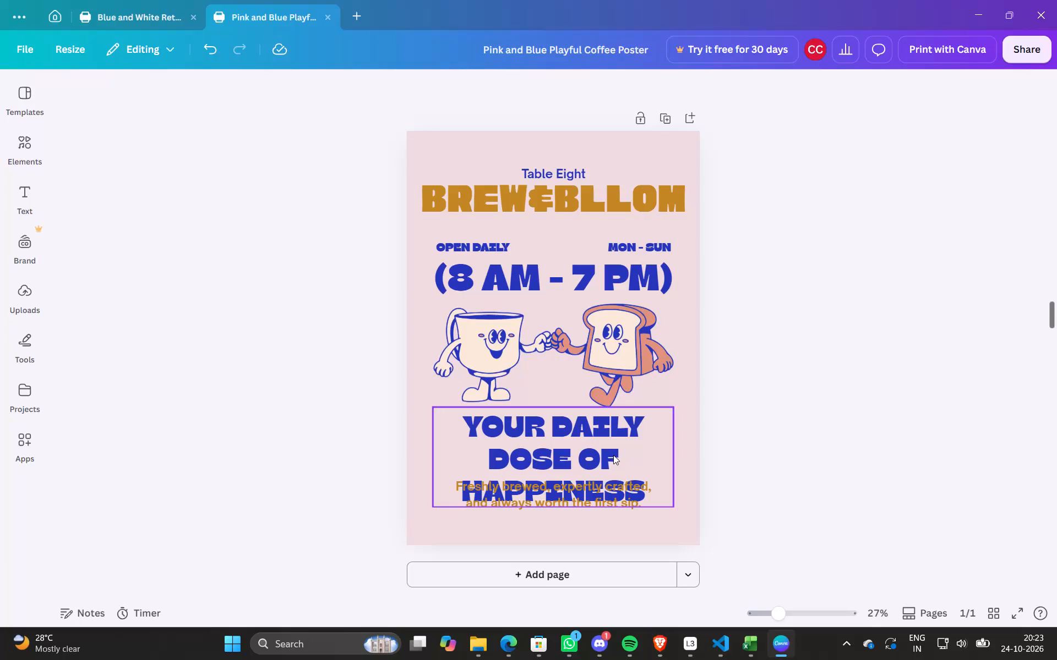
Reduce the font size of the slogan "YOUR DAILY DOSE OF HAPPINESS" to 106.
click(613, 455)
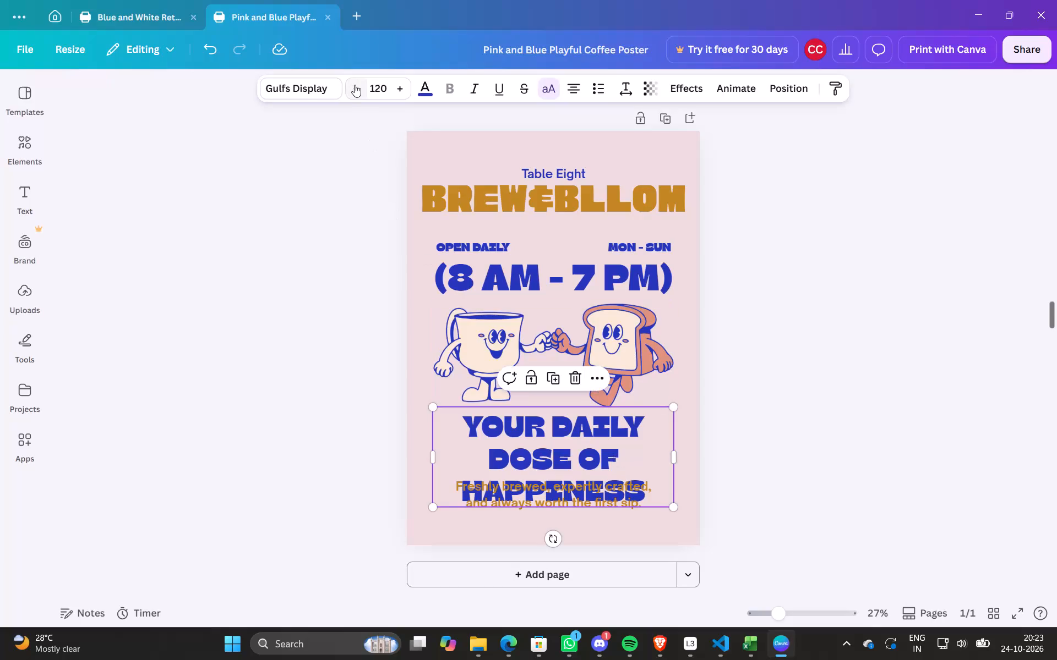
triple_click(354, 86)
triple_click(354, 86)
triple_click(354, 86)
triple_click(354, 86)
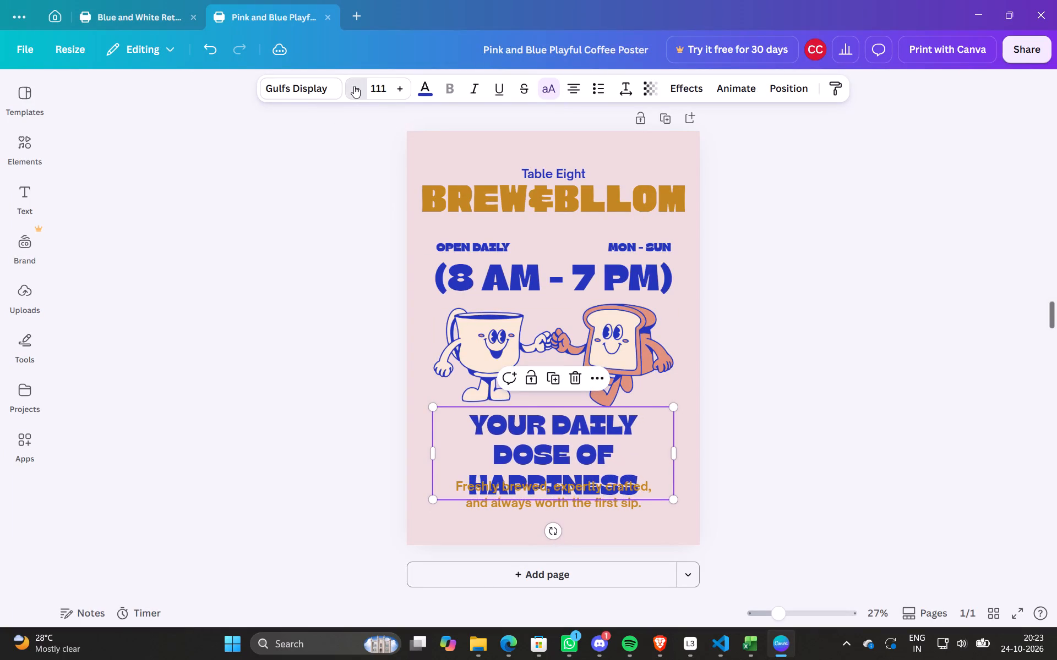
double_click(354, 86)
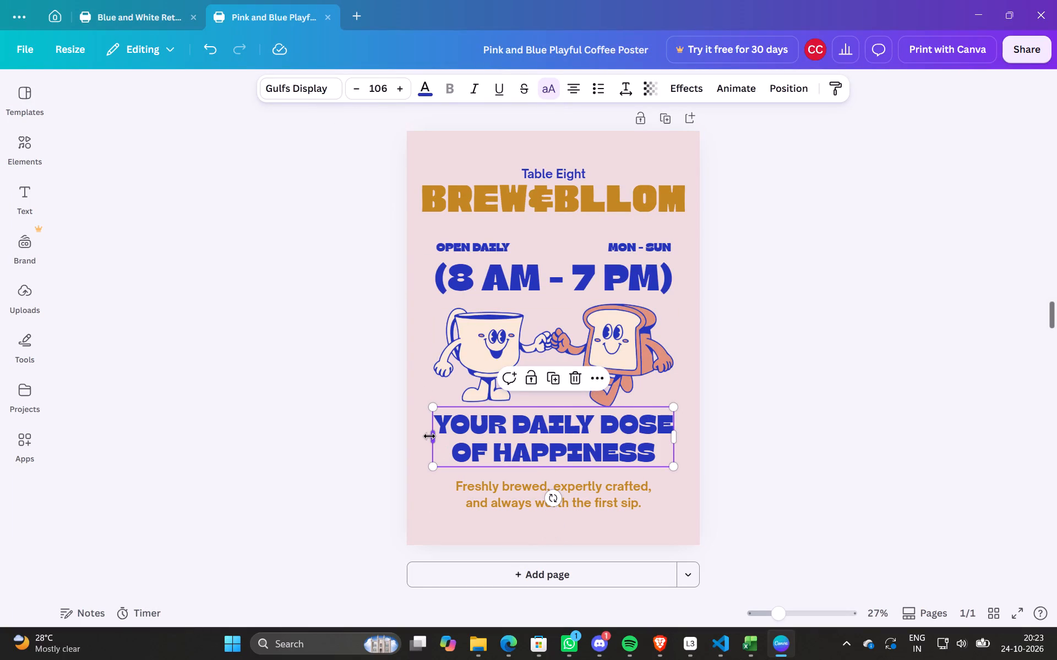
Widen the slogan's text box on both sides so it spans the poster's full width.
drag(429, 436, 405, 444)
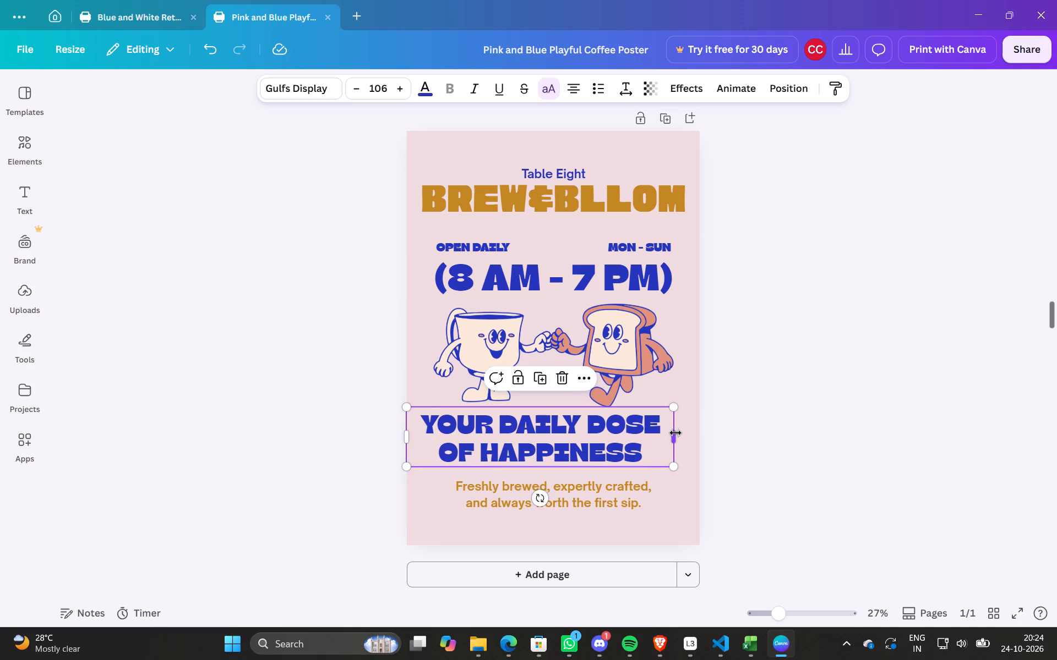
drag(675, 433, 701, 436)
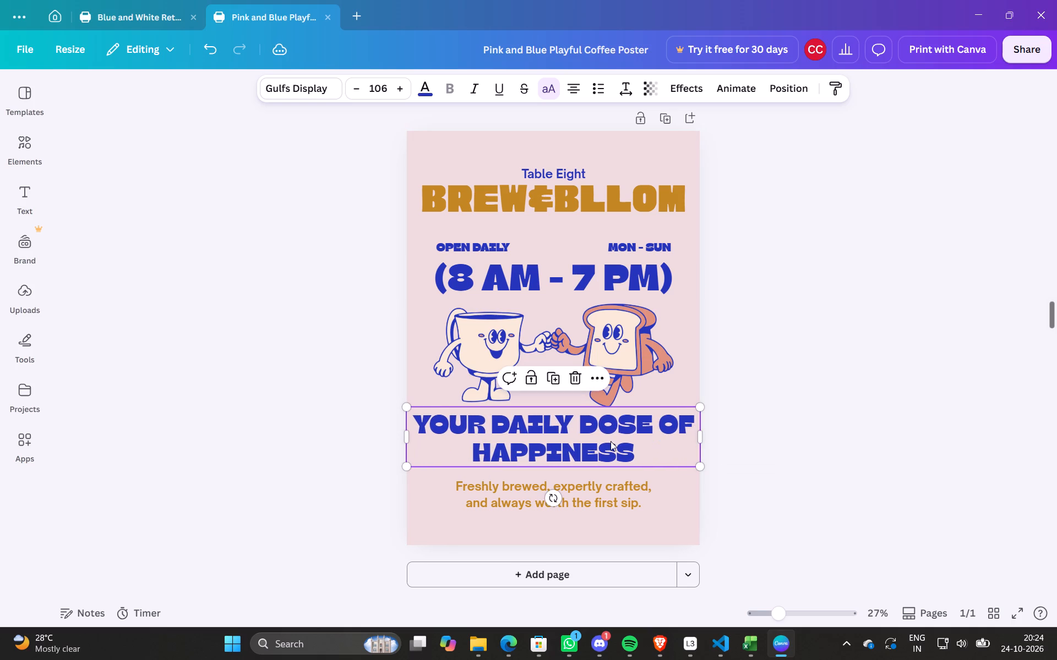
click(666, 521)
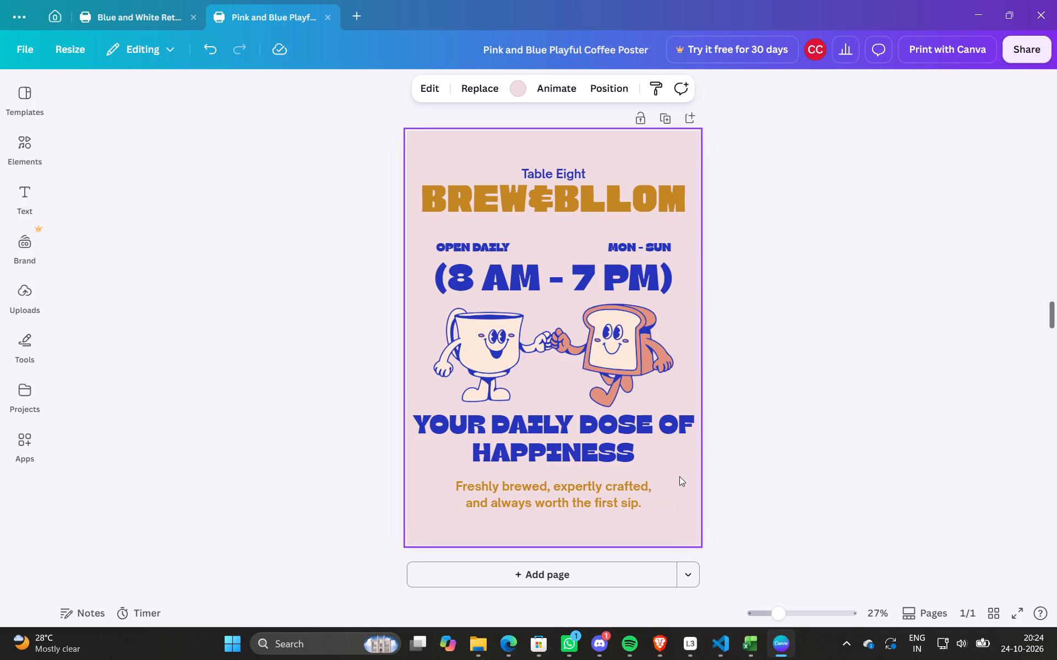
Replace the orange tagline below the slogan with "Fresh coffee , Delicious snacks , Cozy vibes".
double_click(576, 504)
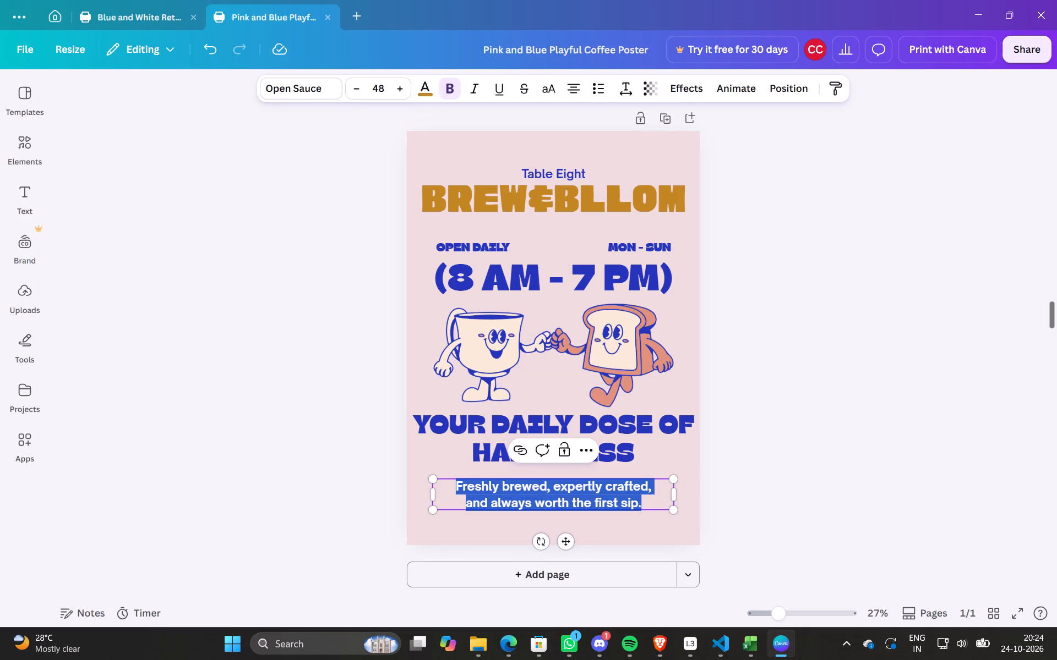
key(BackSpace)
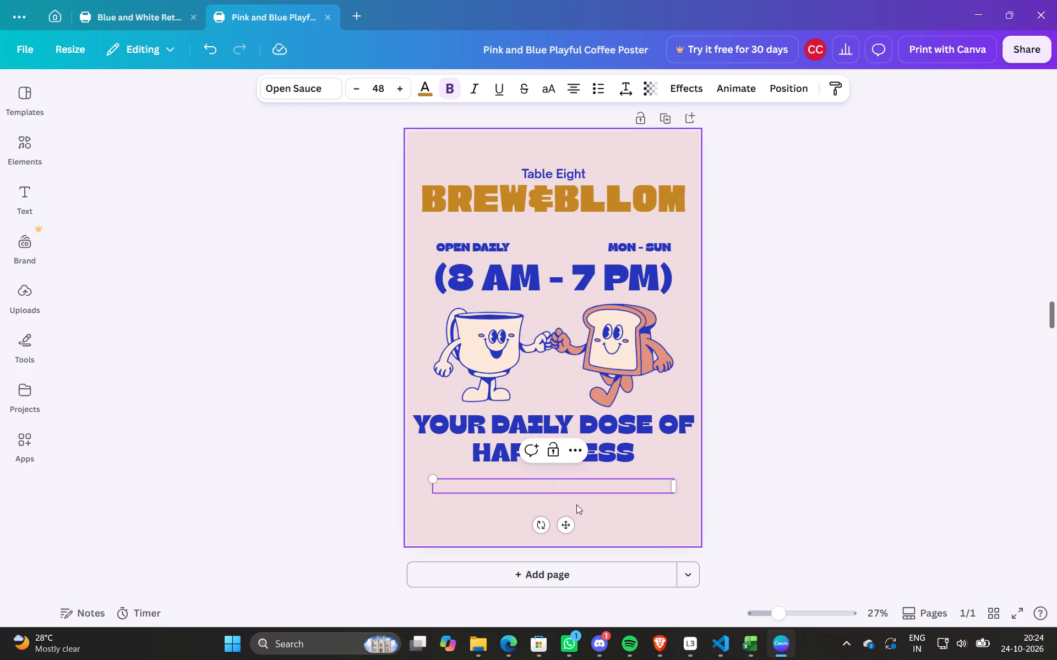
text(fresh)
key(c)
key(BackSpace)
key(BackSpace)
key(BackSpace)
key(BackSpace)
key(BackSpace)
key(BackSpace)
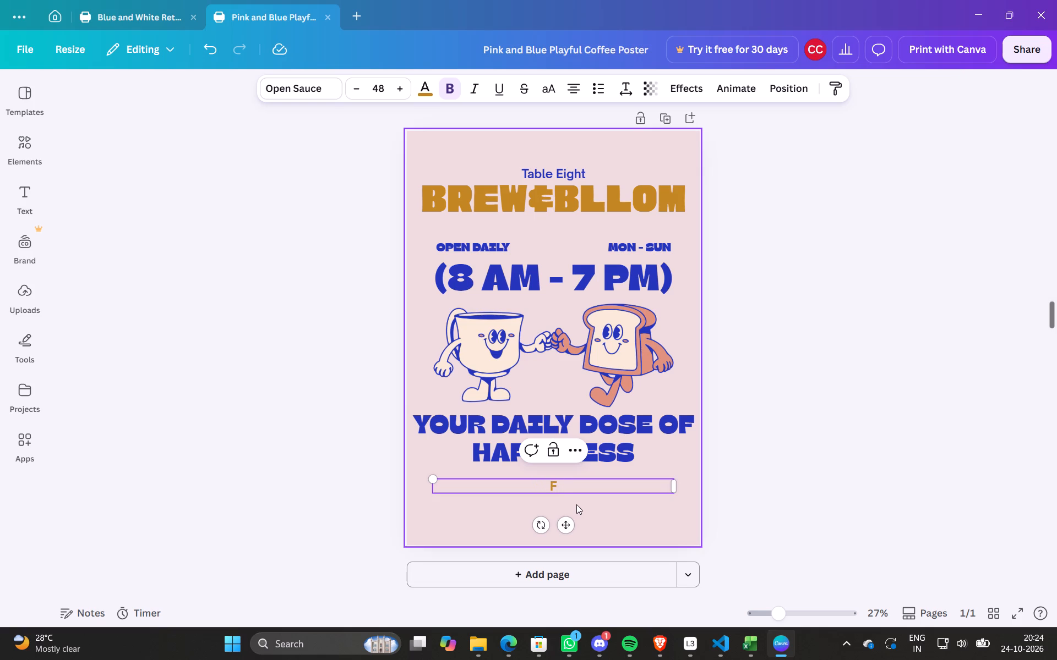
text(resh coffee)
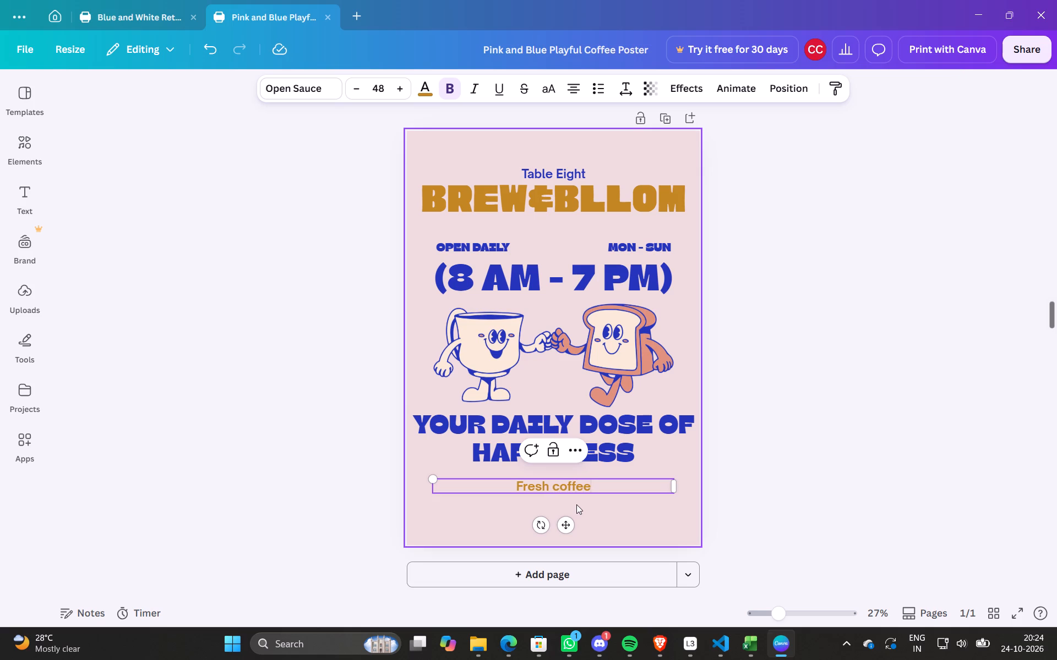
key(comma)
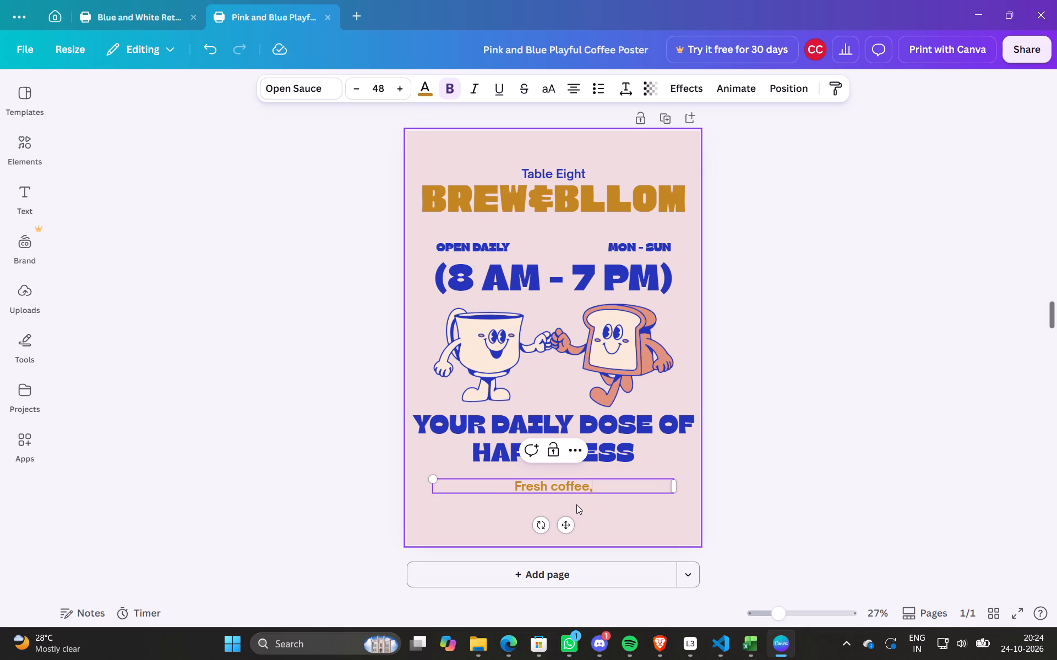
key(BackSpace)
key(space)
text(,)
key(space)
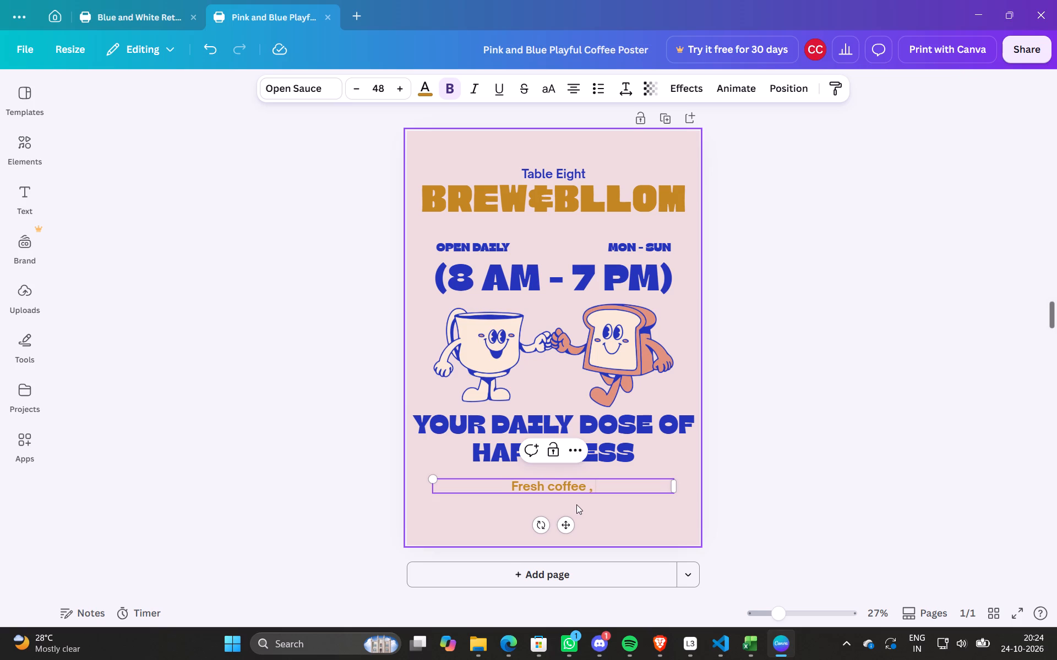
key(d)
key(BackSpace)
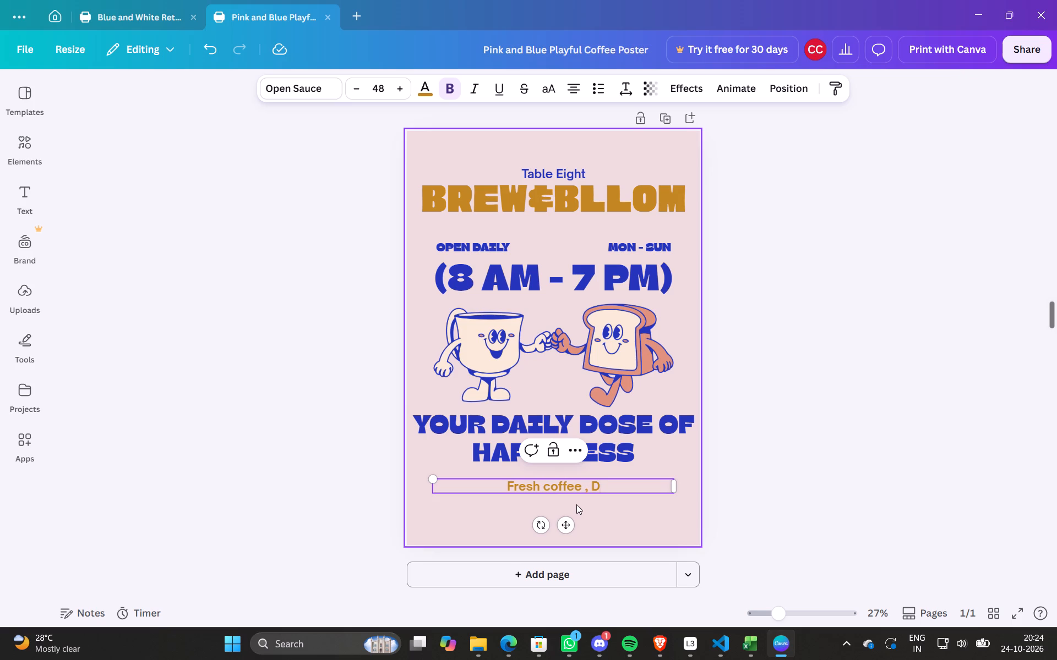
text(eli)
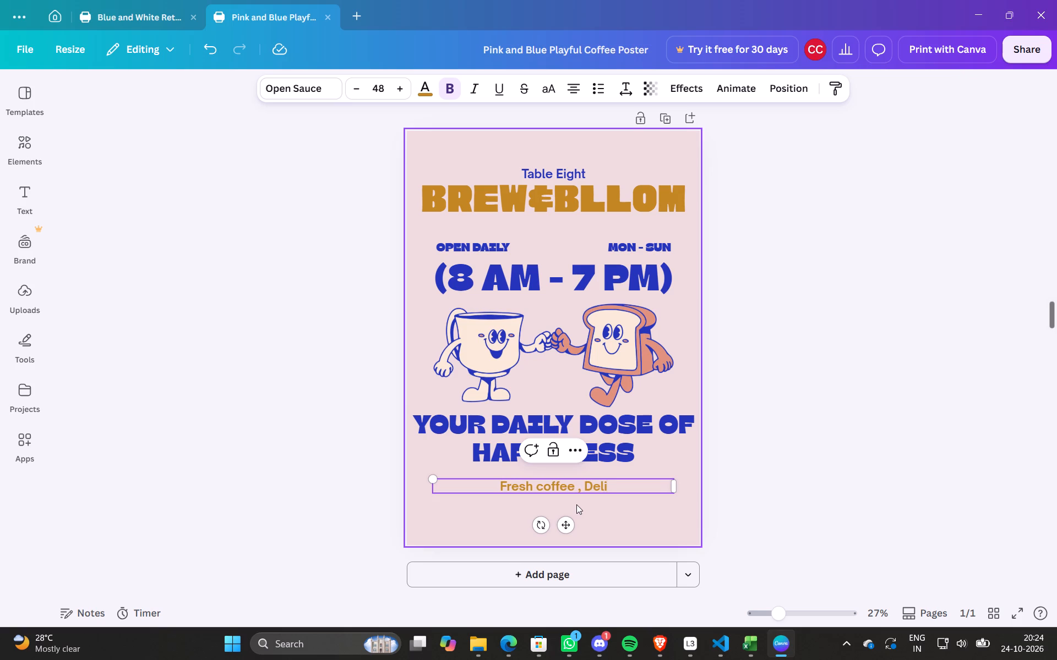
text(ciou)
key(s)
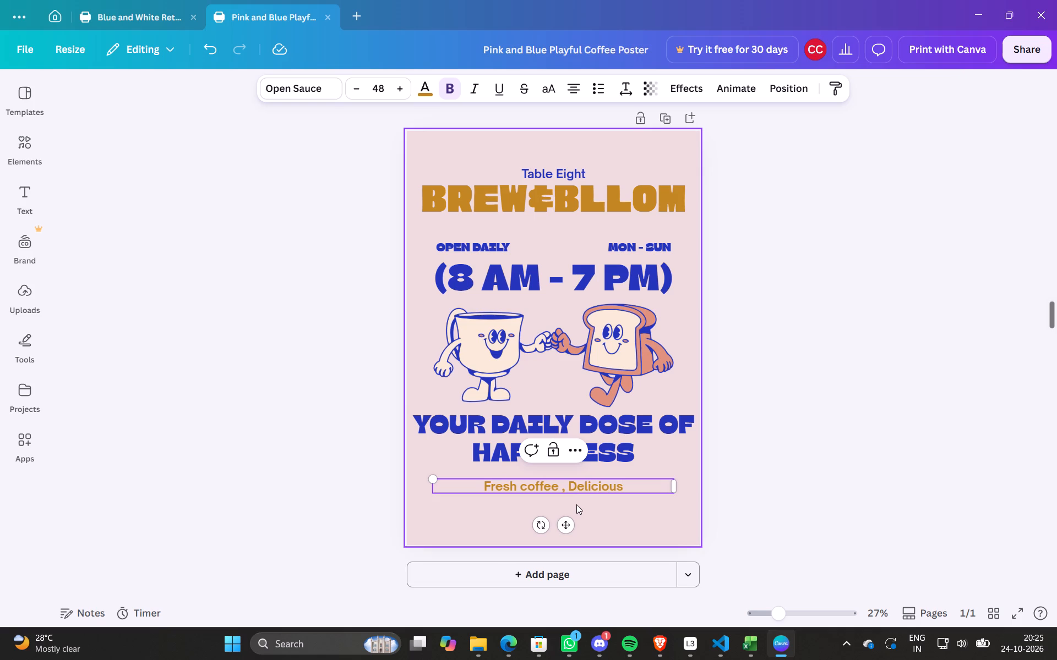
key(space)
text(snacks)
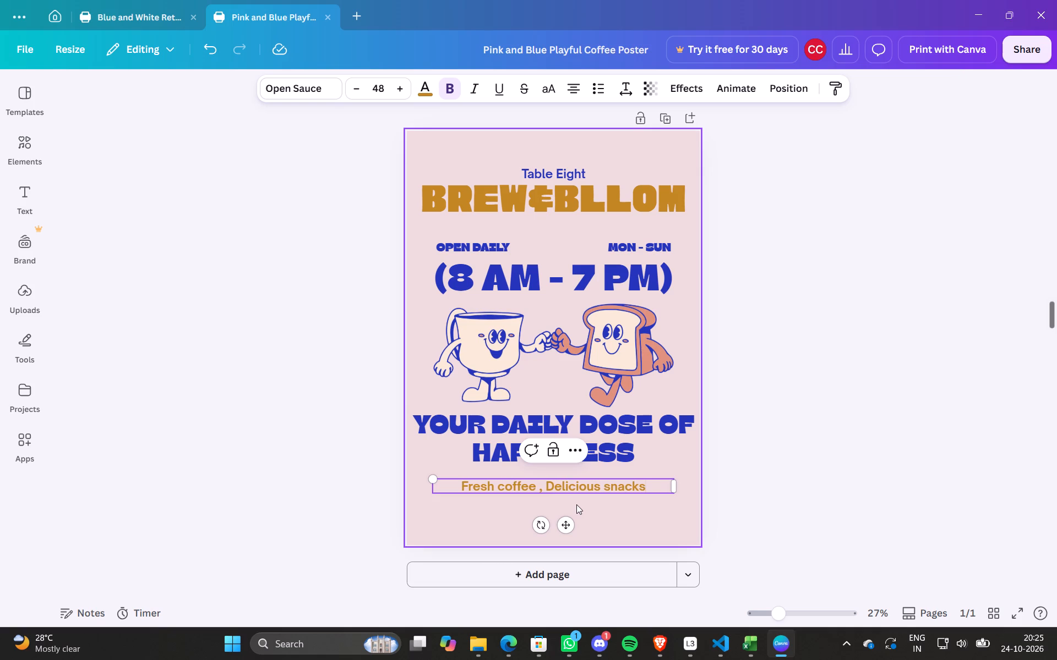
key(space)
text(,)
key(space)
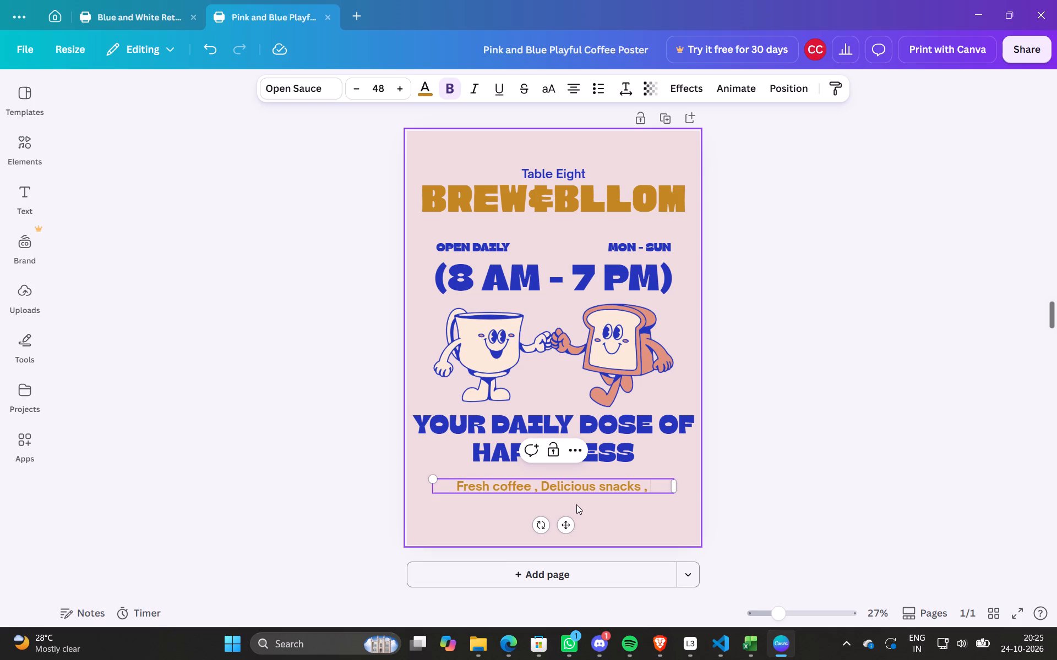
key(c)
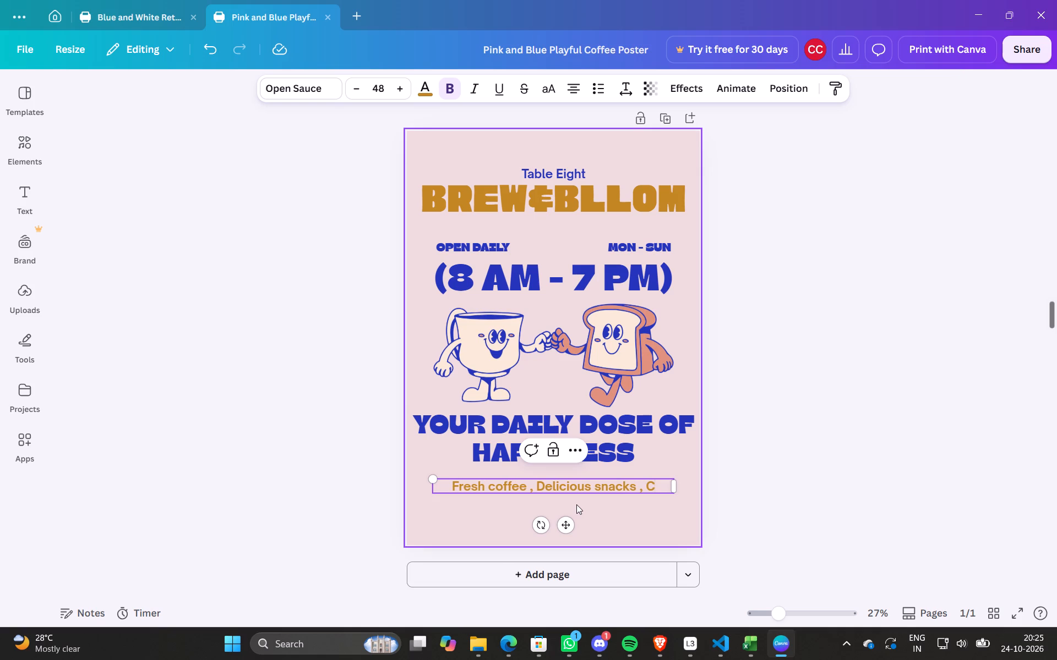
key(o)
text(zy)
key(space)
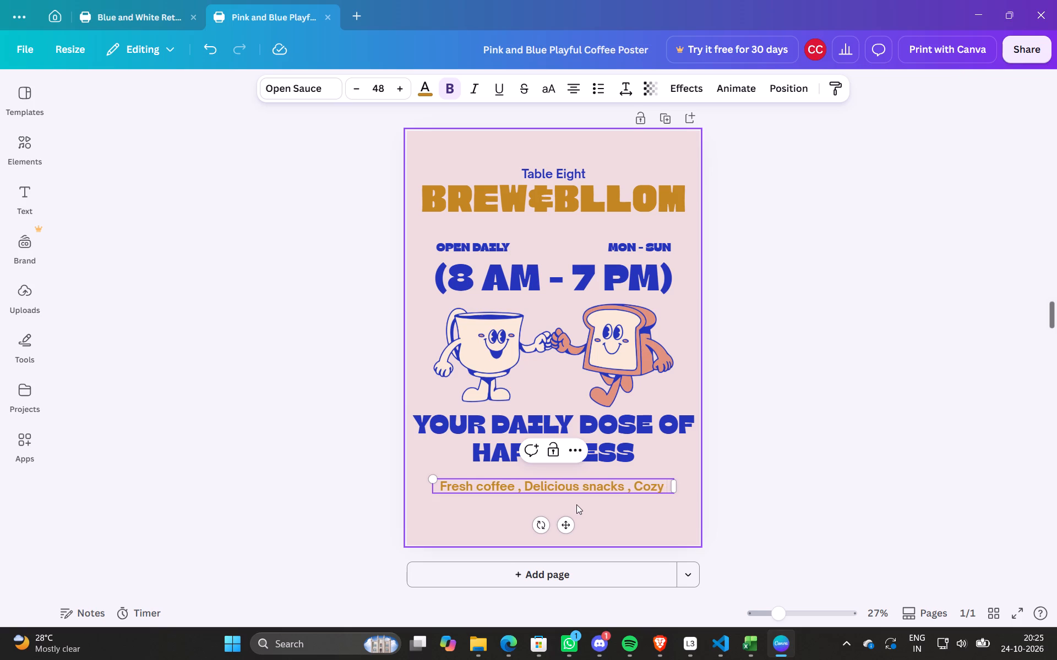
text(vib)
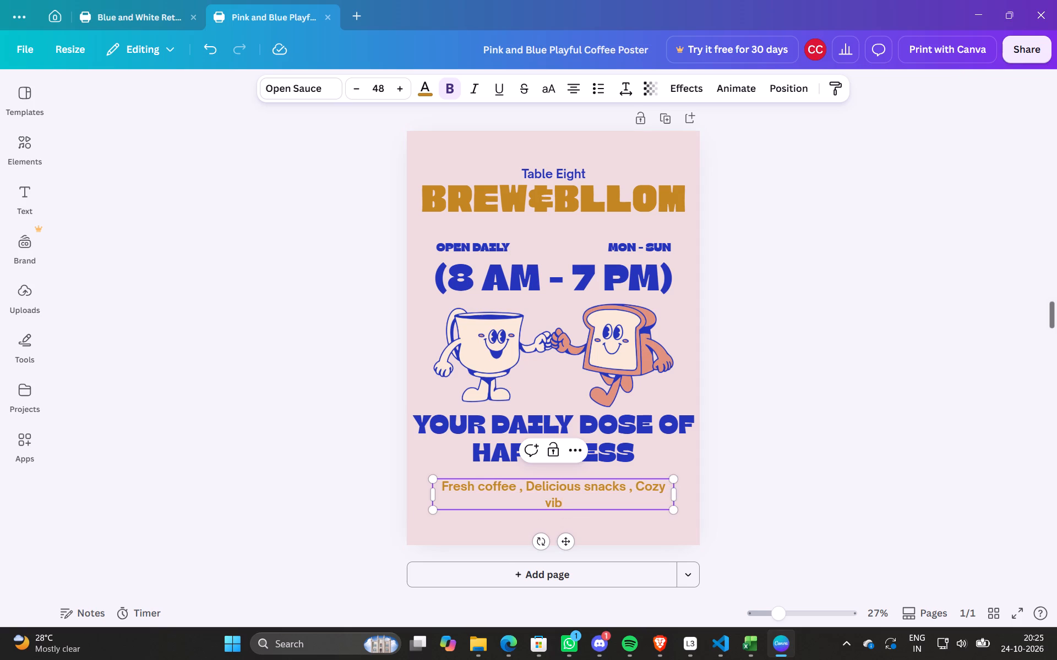
key(e)
key(s)
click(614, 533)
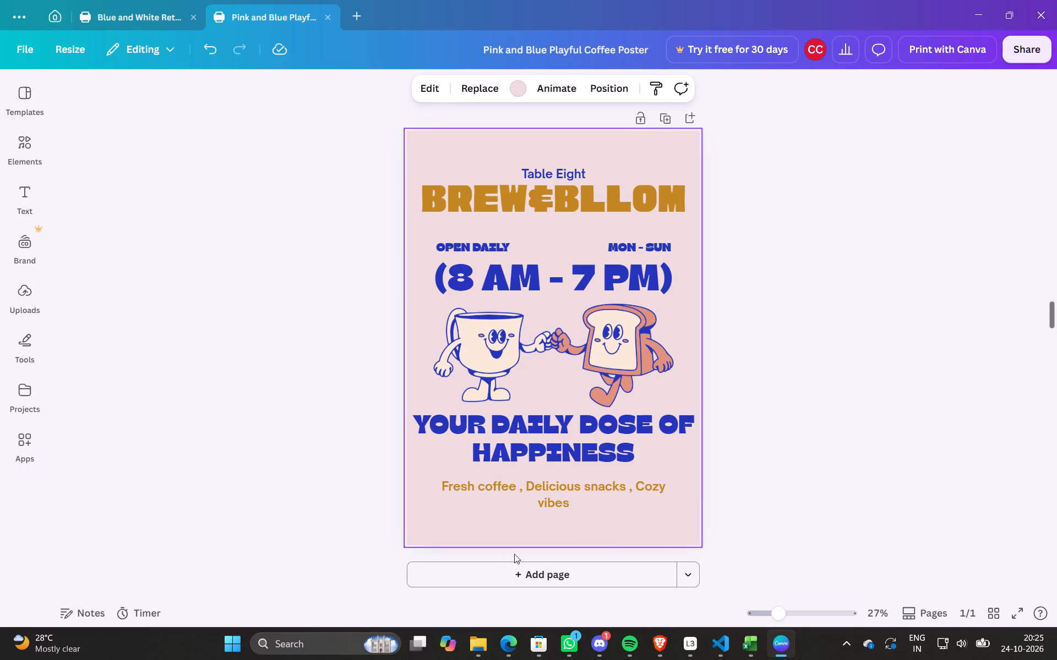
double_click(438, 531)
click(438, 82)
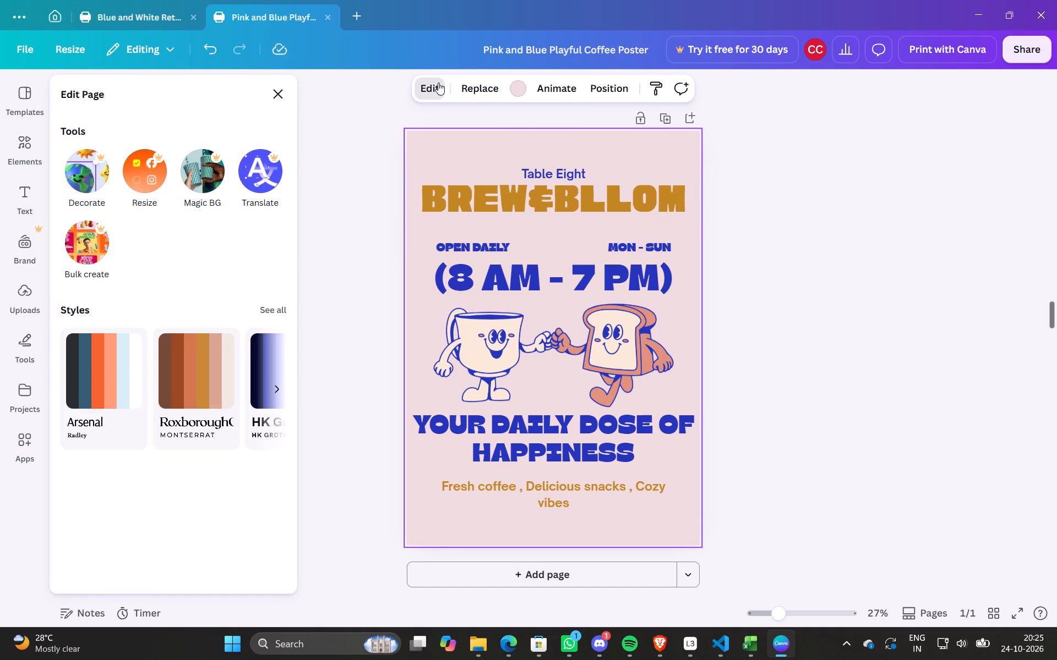
Add a body text box to the poster reading "visit us today".
click(3, 202)
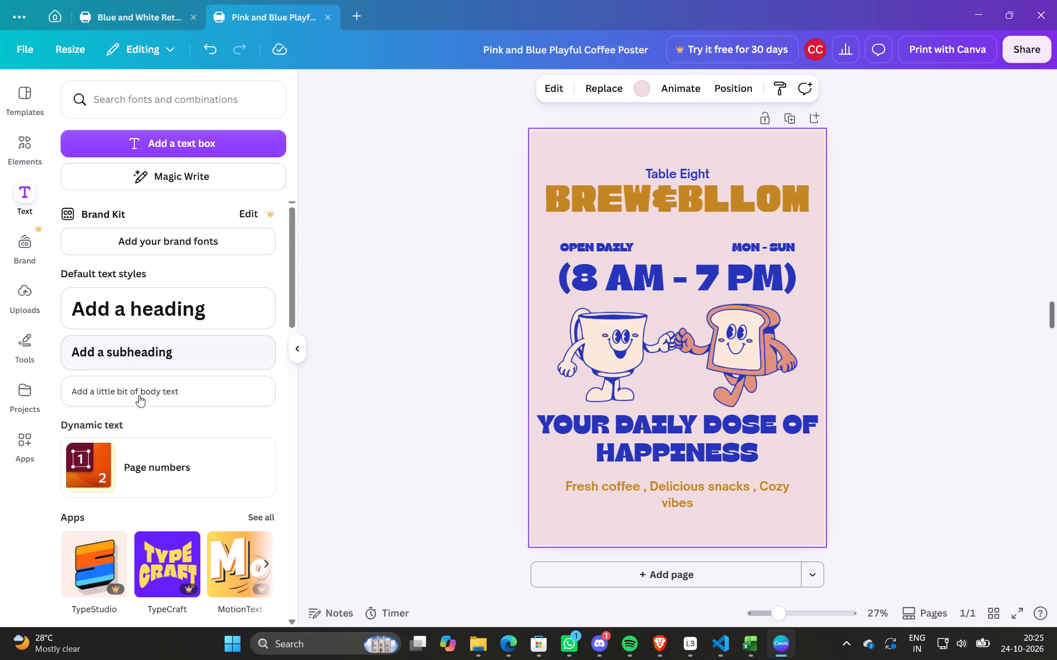
click(141, 397)
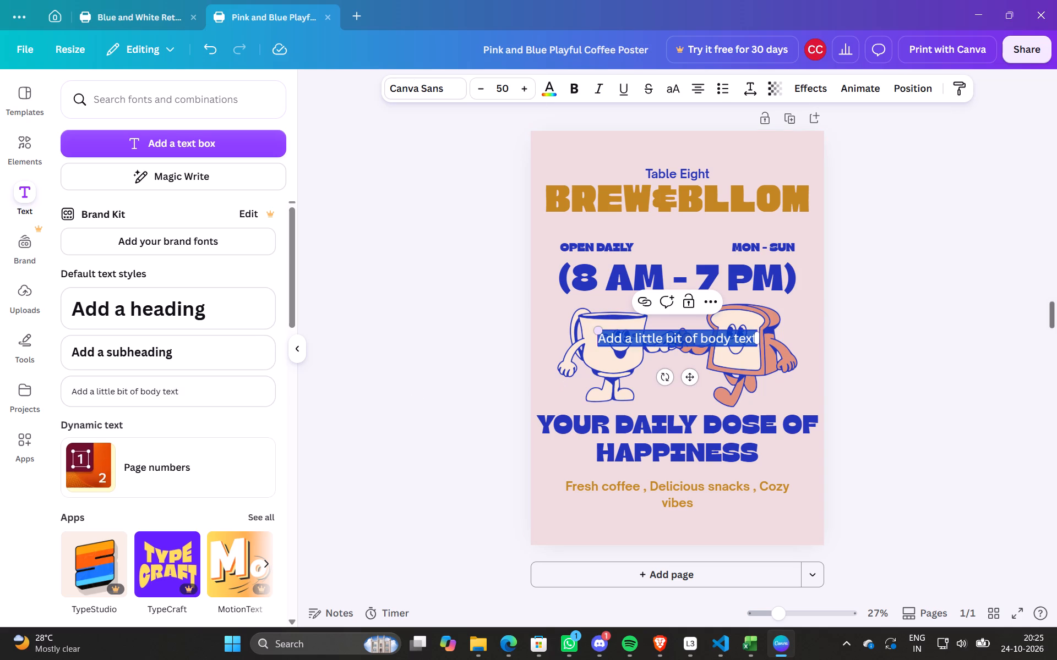
click(623, 338)
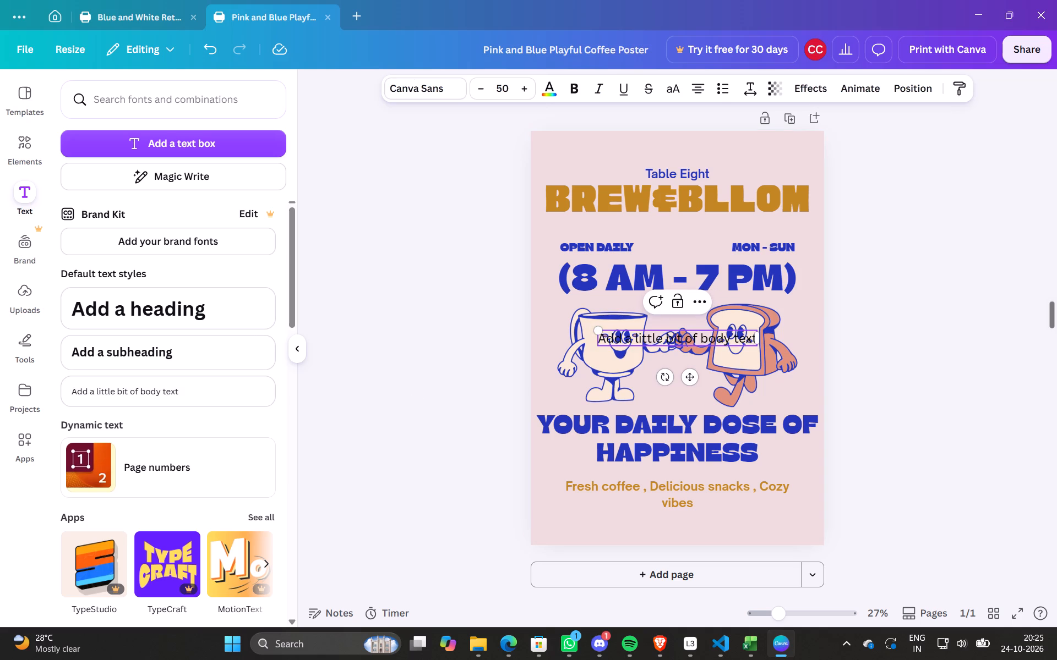
double_click(736, 337)
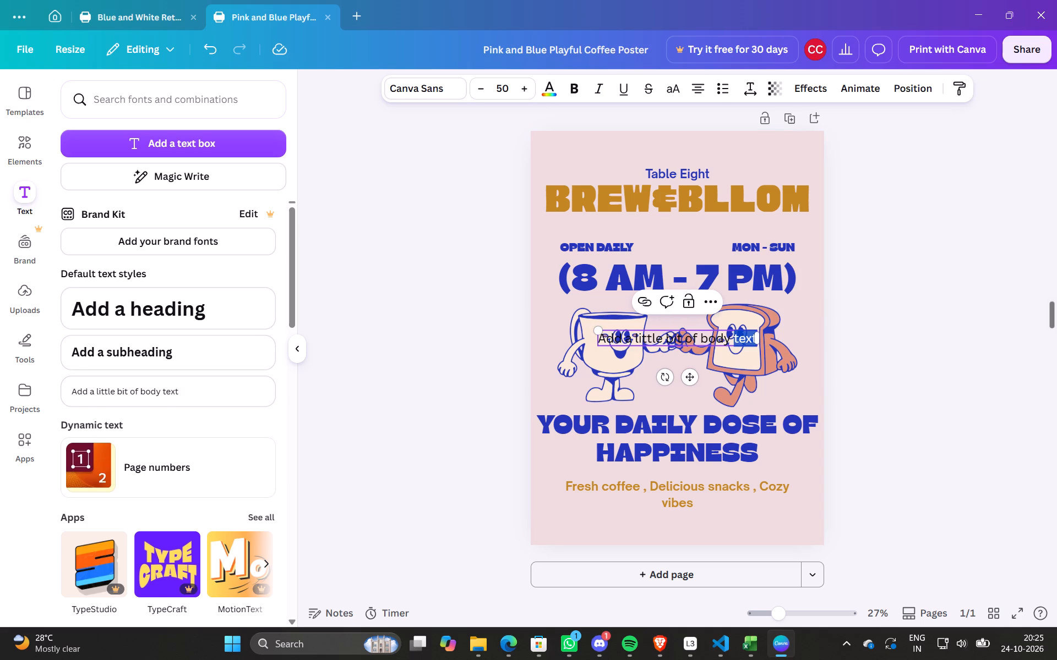
triple_click(665, 340)
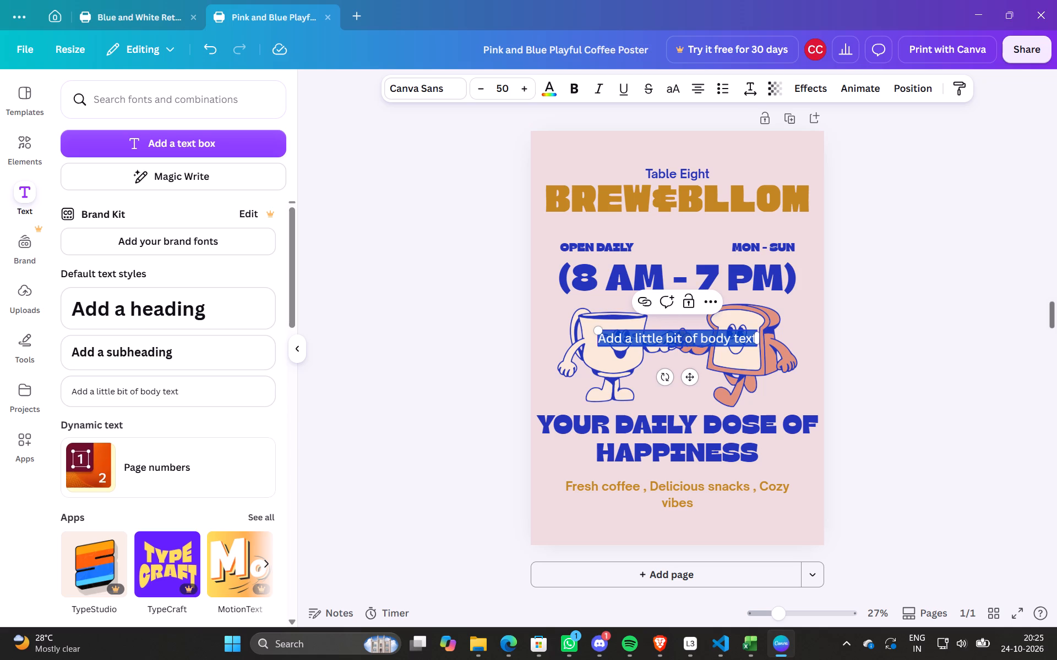
key(BackSpace)
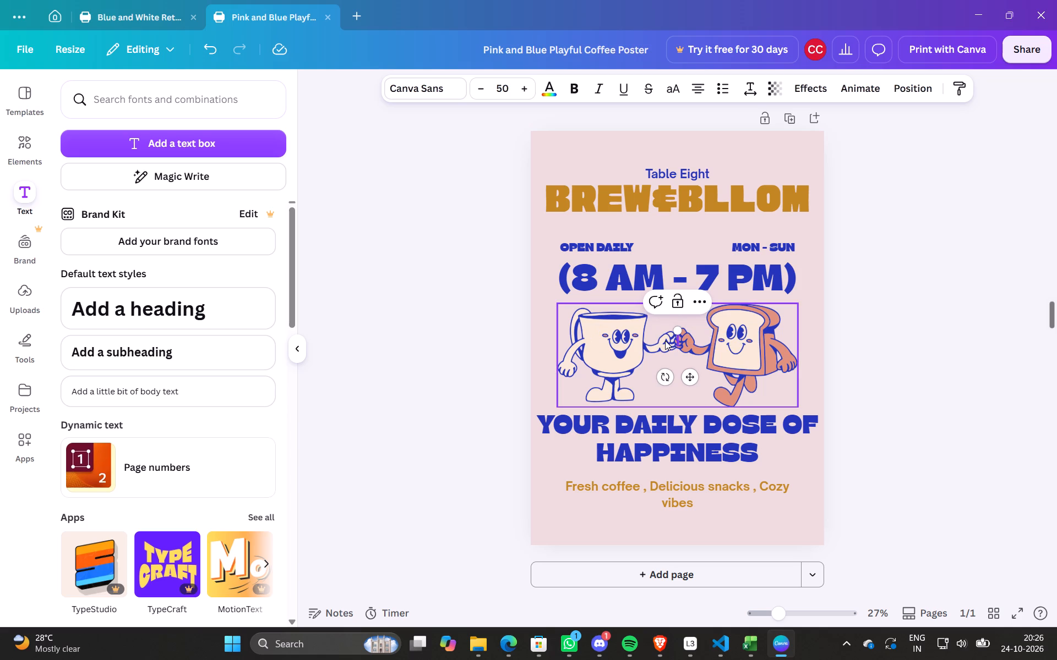
key(v)
key(i)
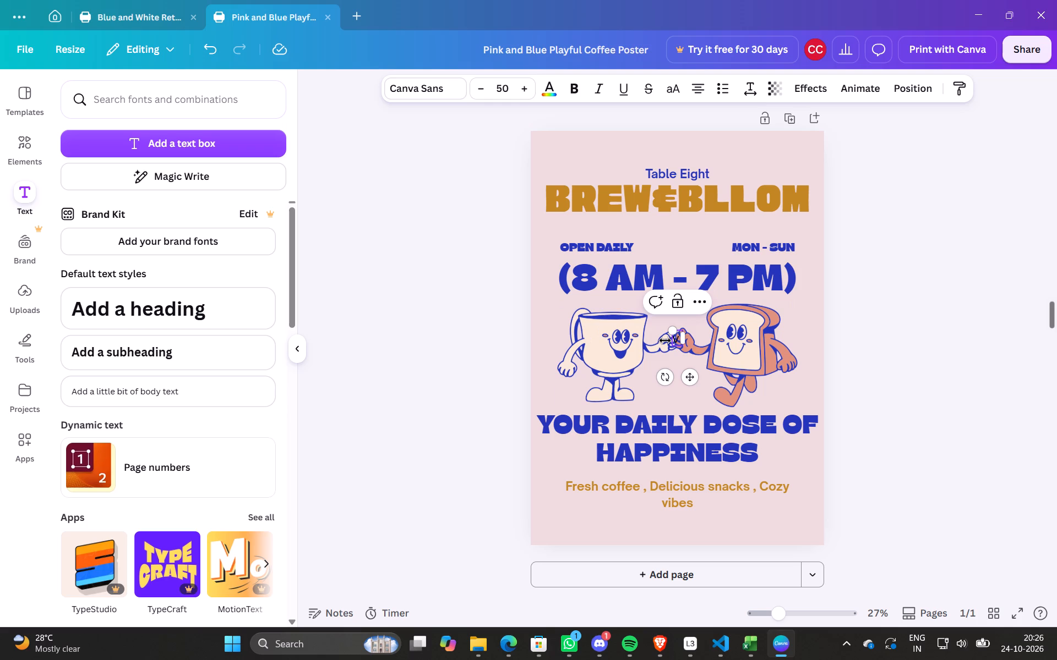
text(sit)
key(space)
text(us today)
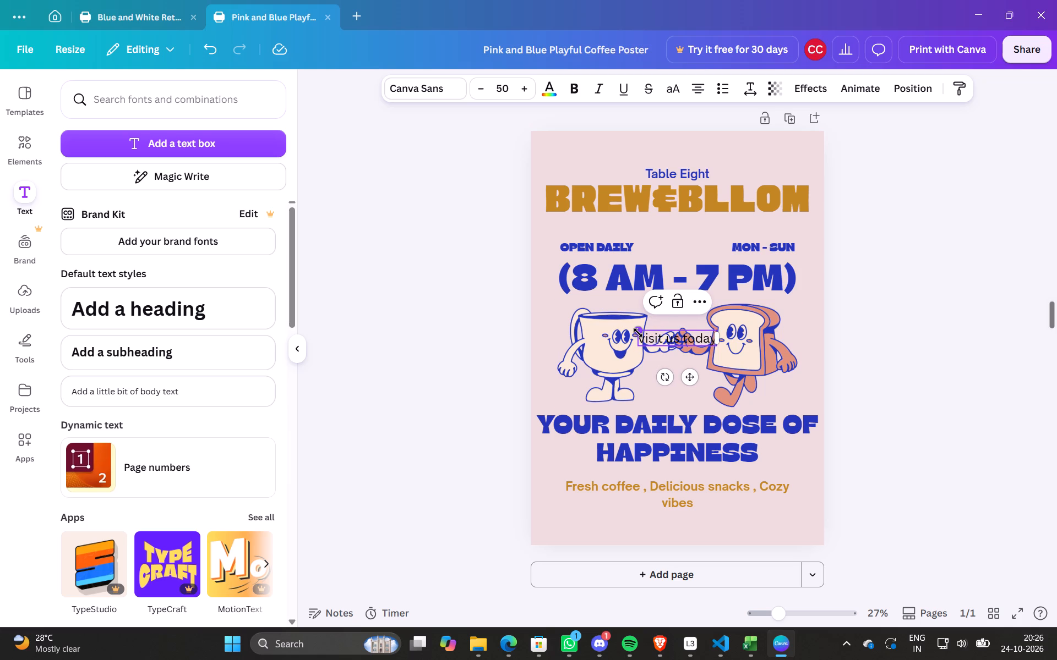
Enlarge the "visit us today" text to about size 65.6 and move it below the orange tagline, near the poster's bottom-left.
drag(638, 333, 638, 362)
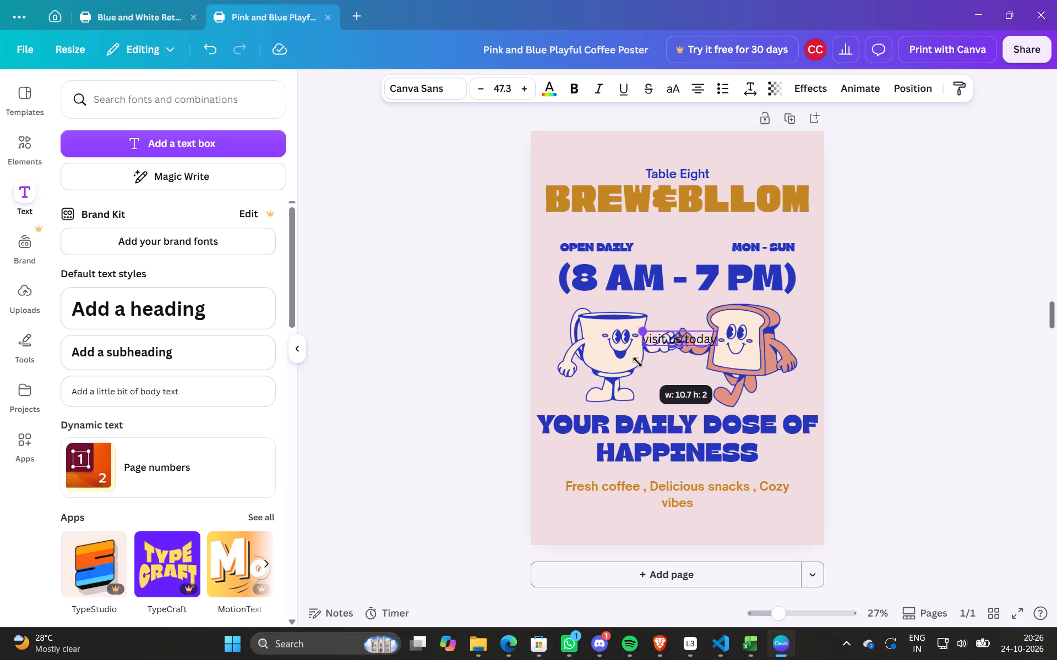
drag(638, 362, 610, 348)
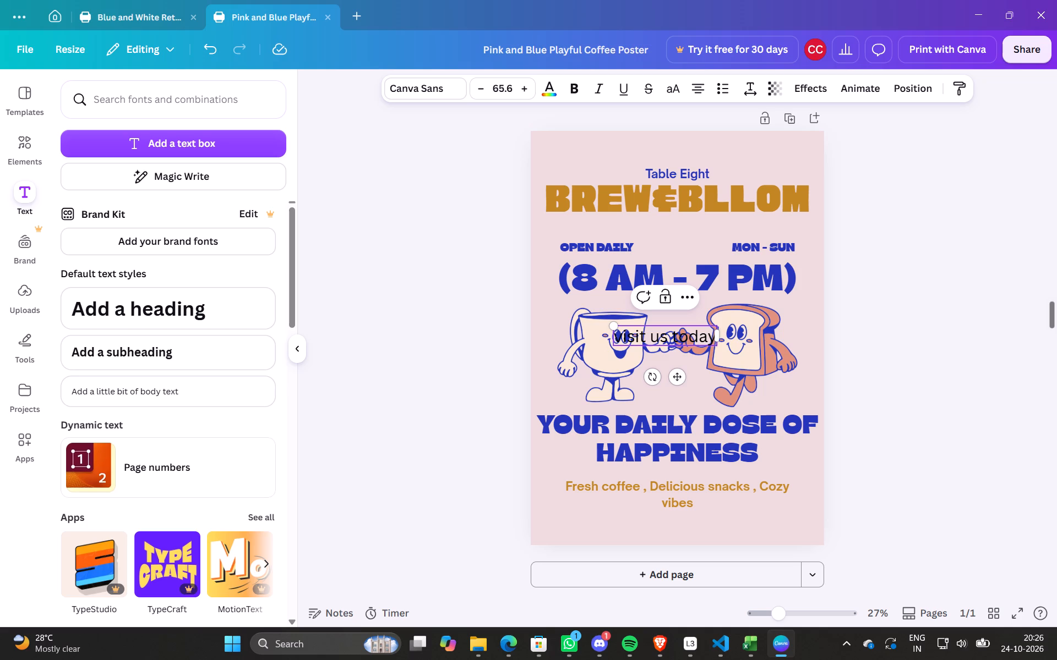
drag(655, 347, 636, 417)
drag(636, 417, 602, 537)
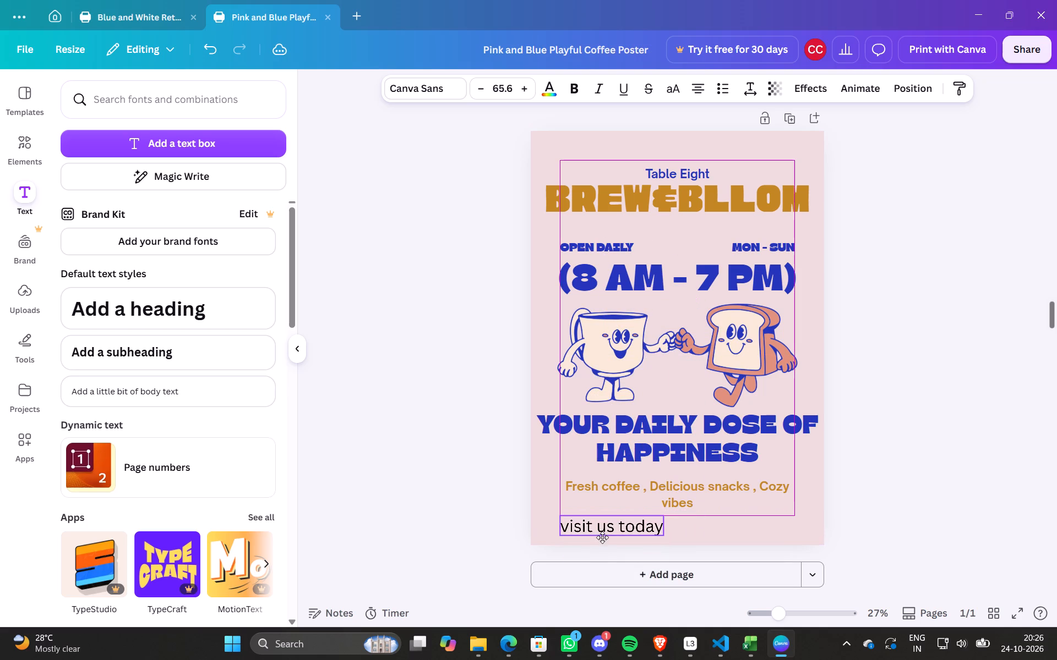
drag(602, 537, 602, 536)
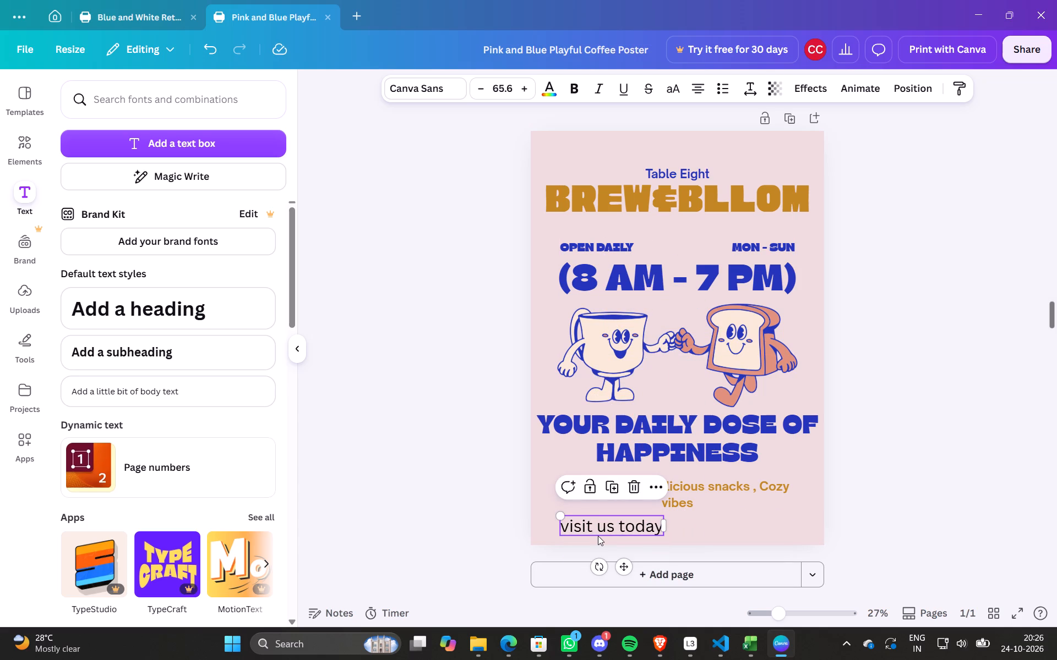
Add an exclamation mark at the end so the text reads "visit us today!".
click(647, 522)
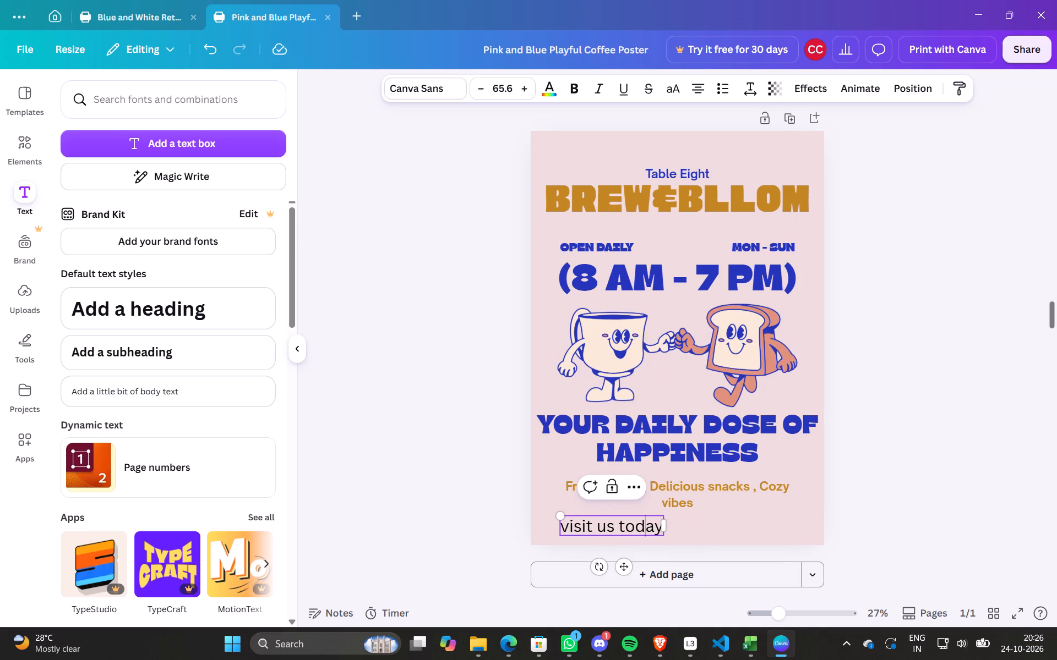
click(659, 527)
click(659, 527)
key(Right)
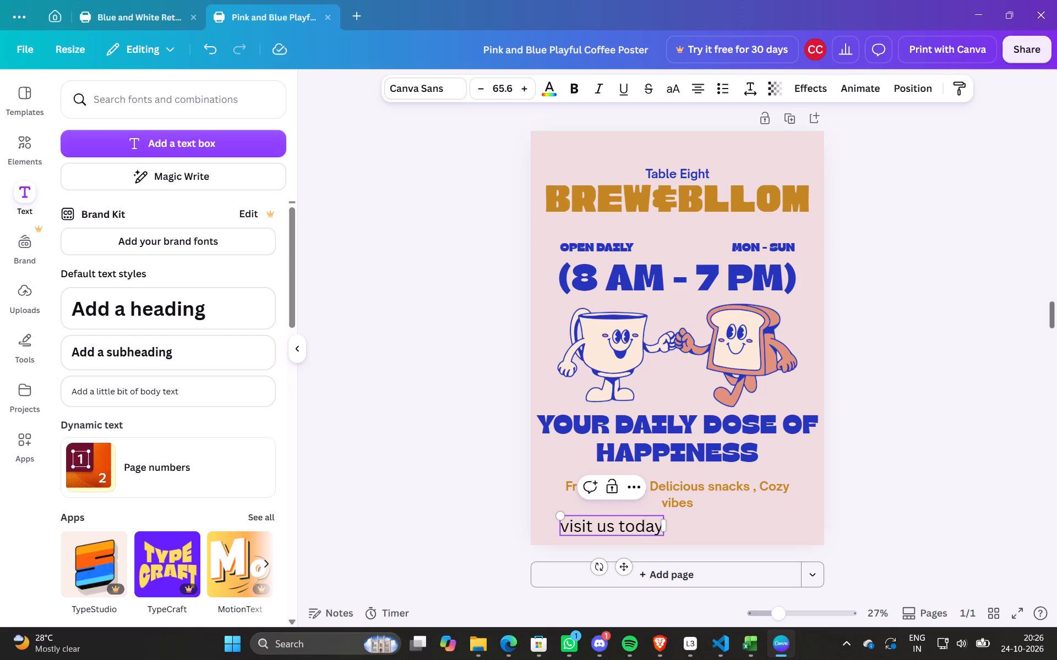
key(Right)
key(Right)
click(642, 527)
key(Right)
key(Right)
key(shift+exclam)
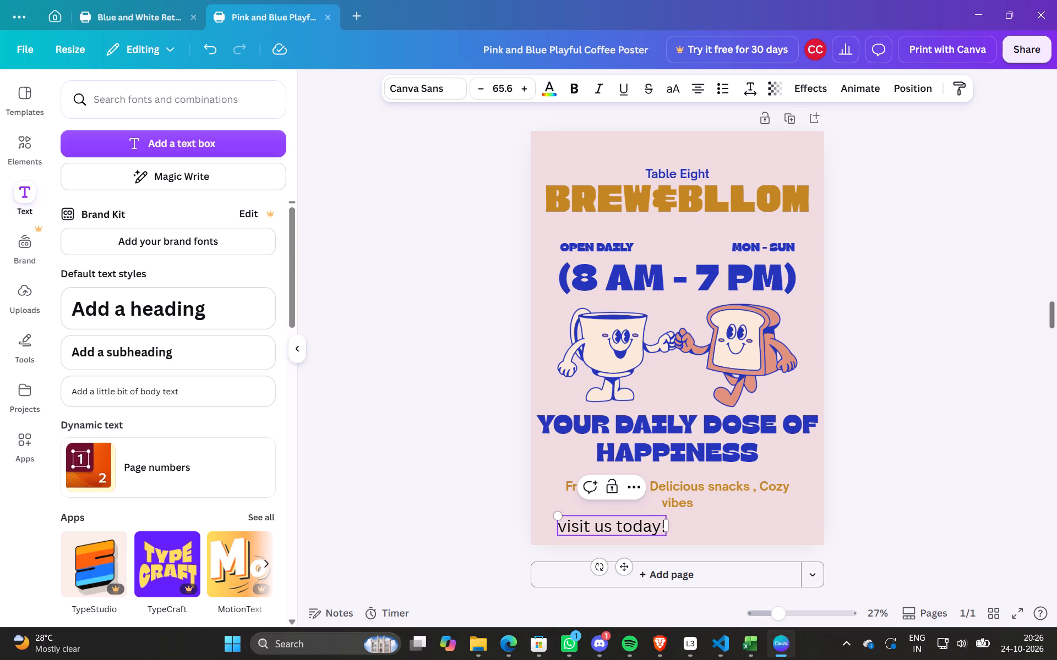
Recolour the whole "visit us today!" text with the design's orange, #C28721.
click(642, 527)
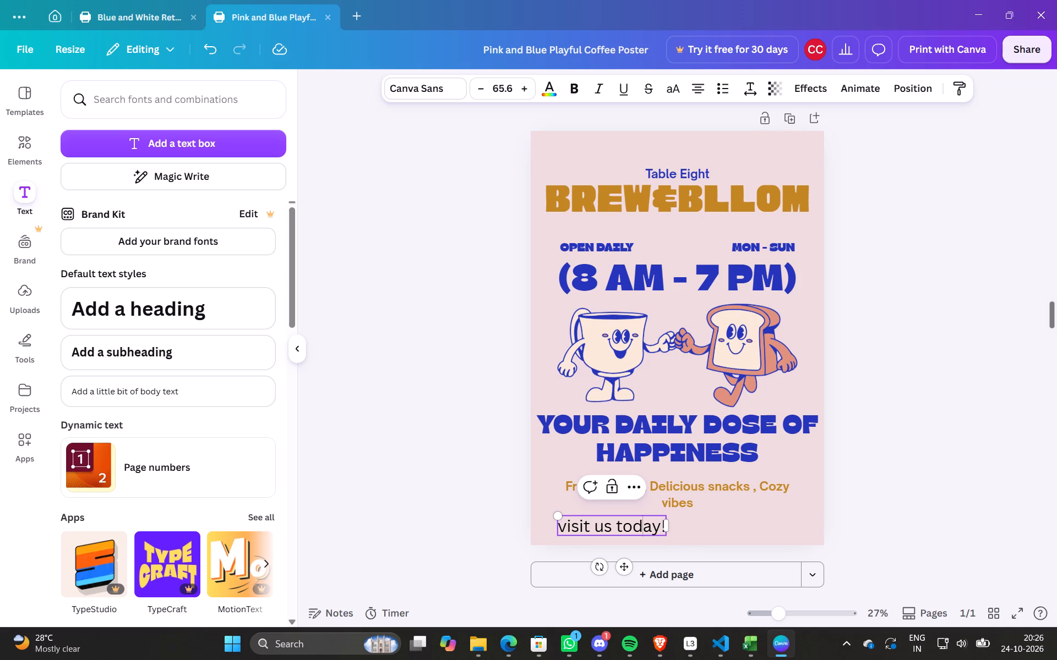
click(646, 531)
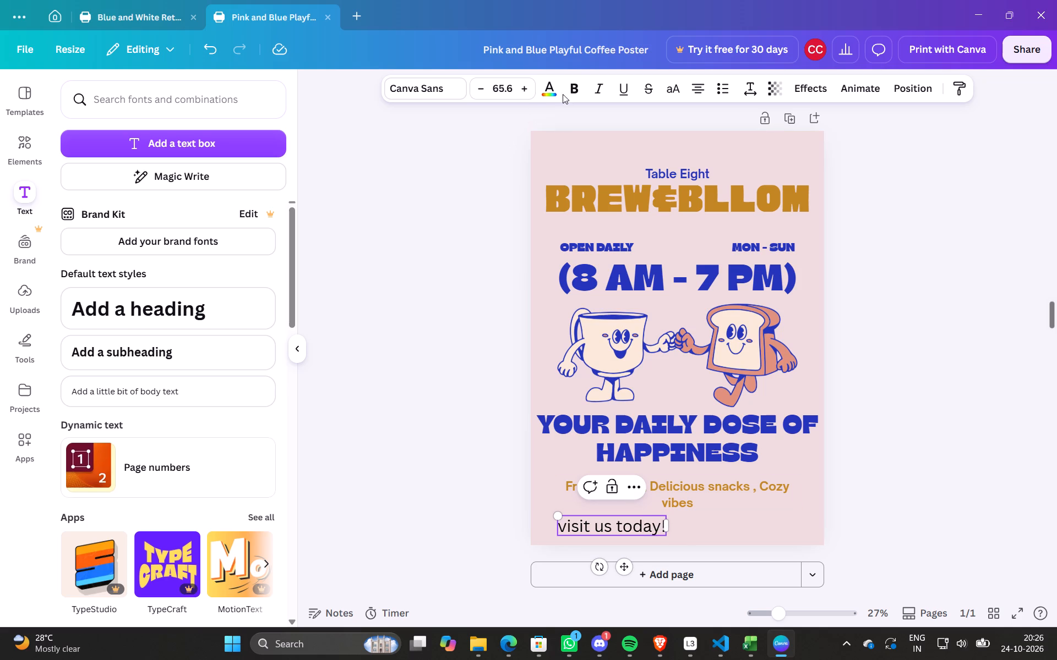
click(556, 89)
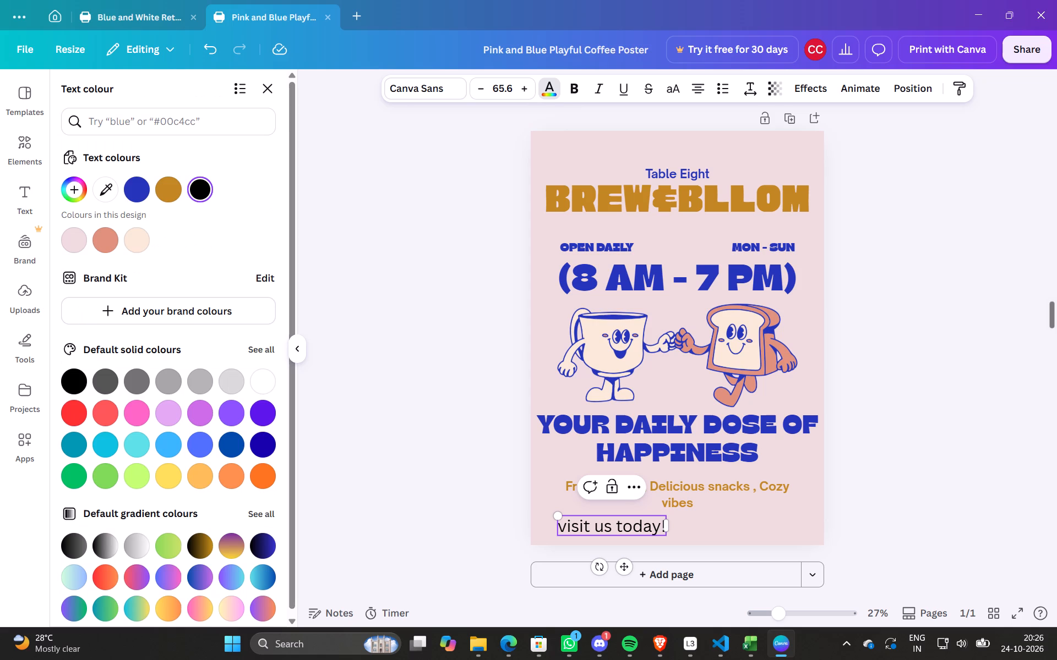
click(175, 186)
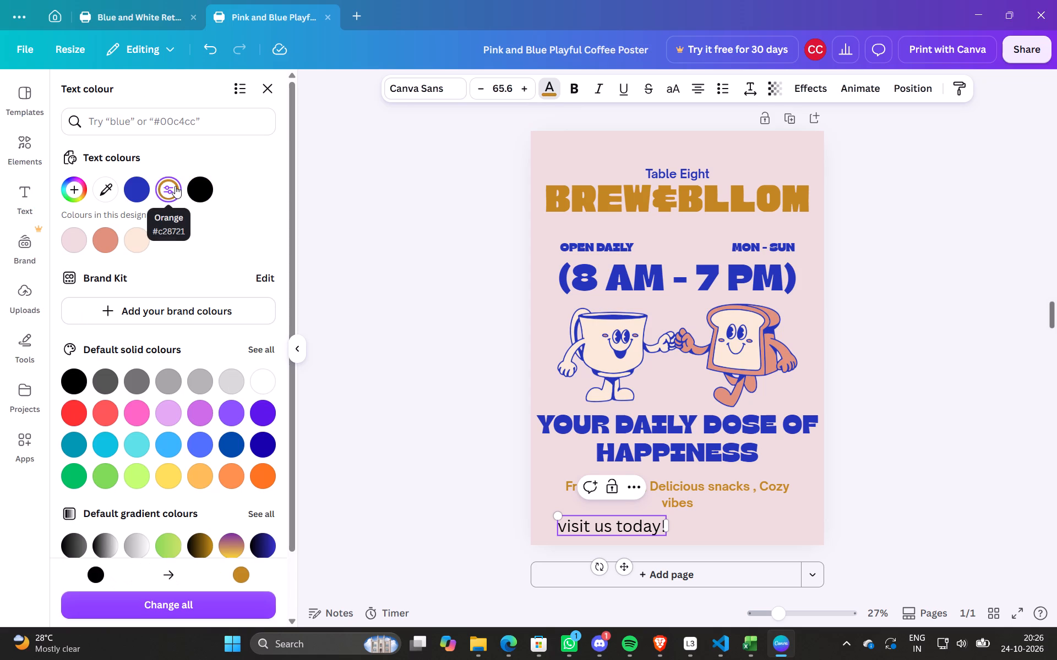
click(175, 186)
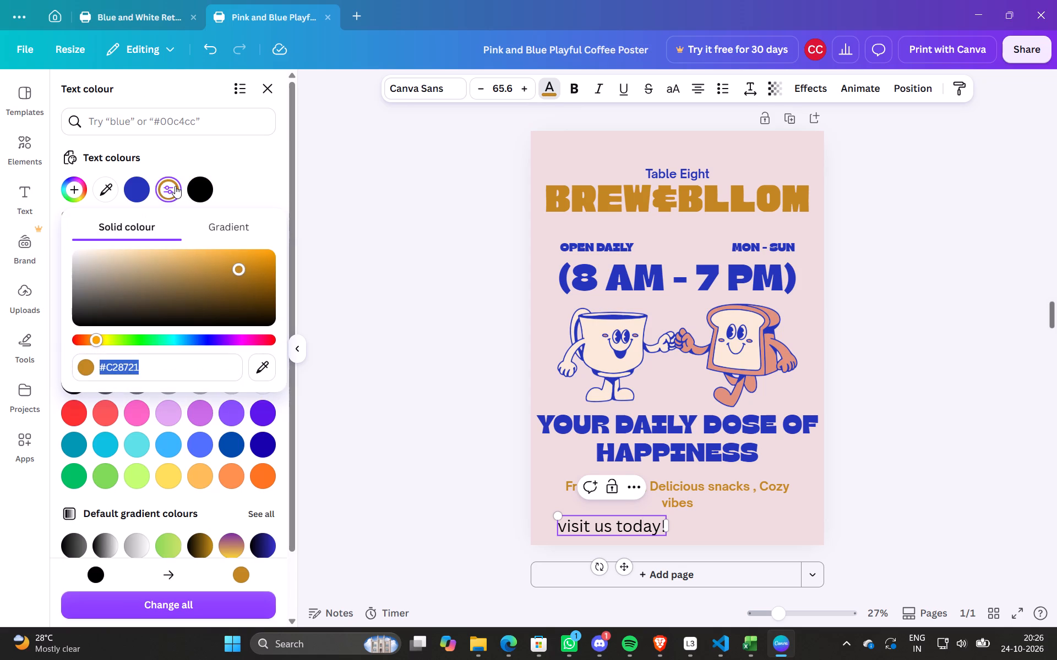
double_click(584, 524)
triple_click(626, 528)
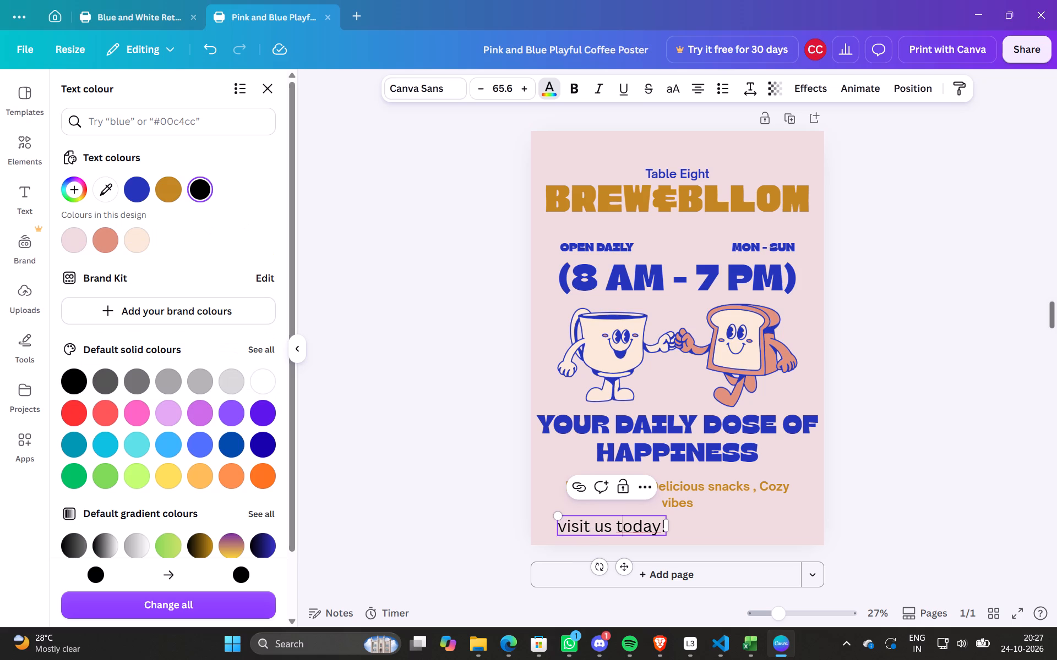
click(167, 193)
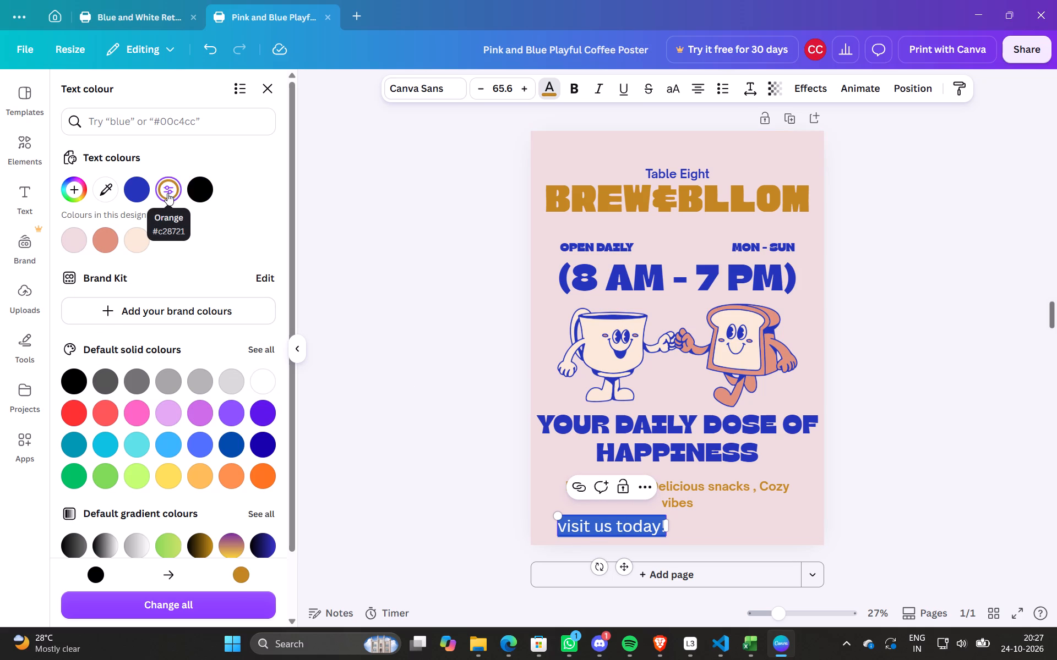
click(167, 193)
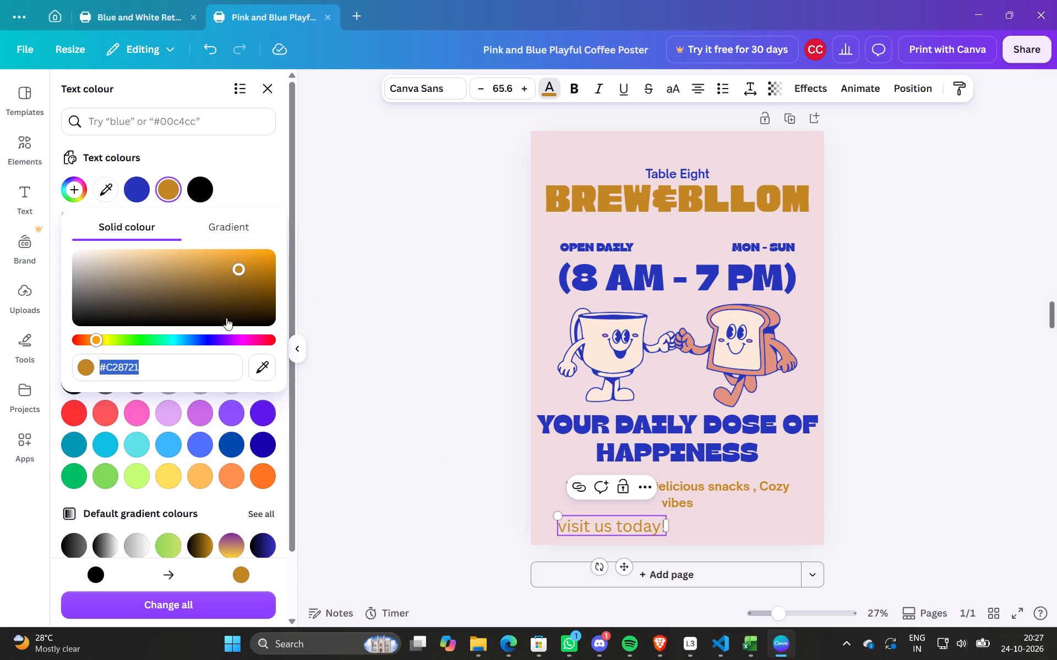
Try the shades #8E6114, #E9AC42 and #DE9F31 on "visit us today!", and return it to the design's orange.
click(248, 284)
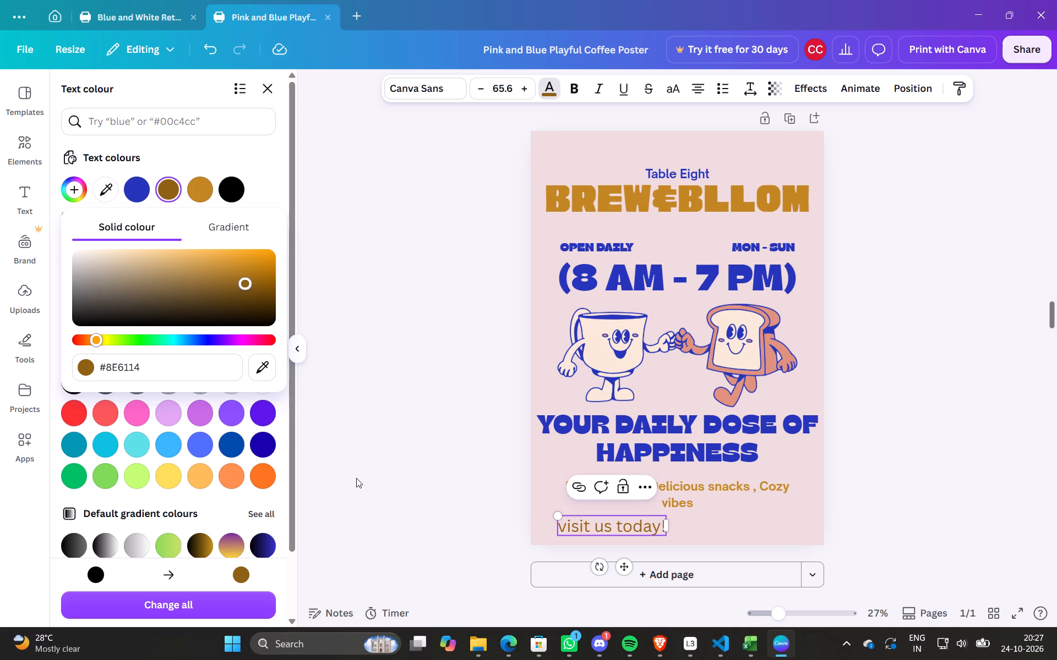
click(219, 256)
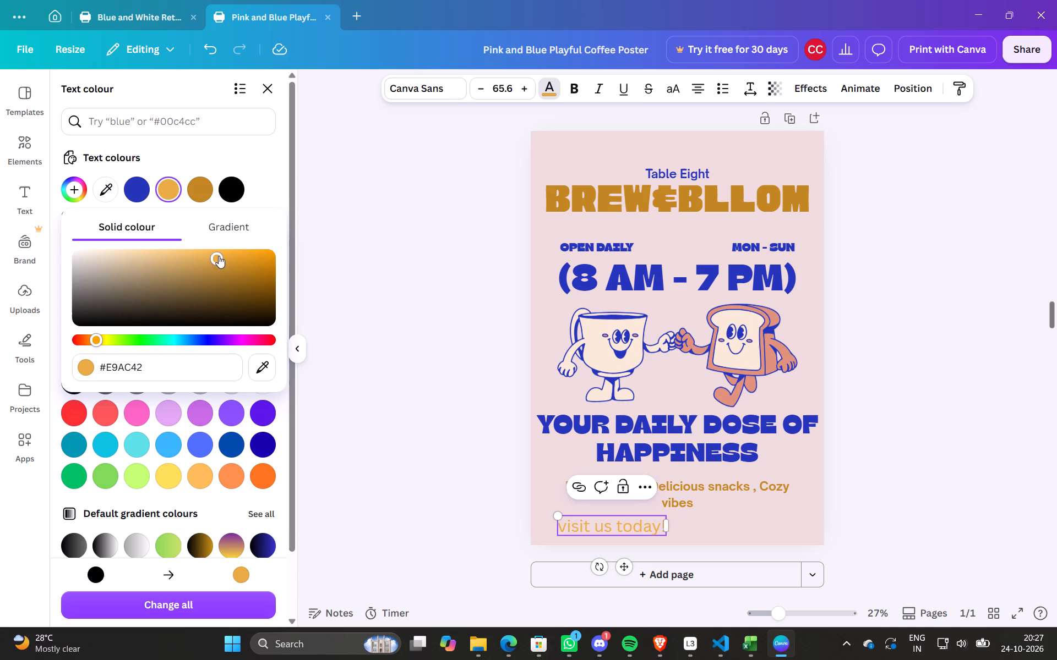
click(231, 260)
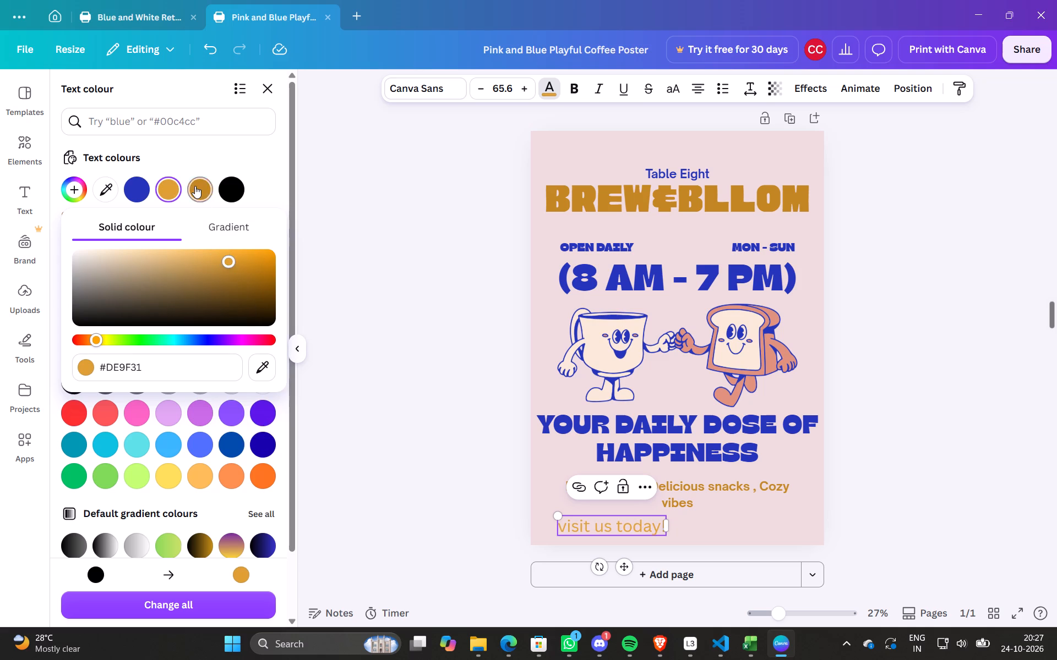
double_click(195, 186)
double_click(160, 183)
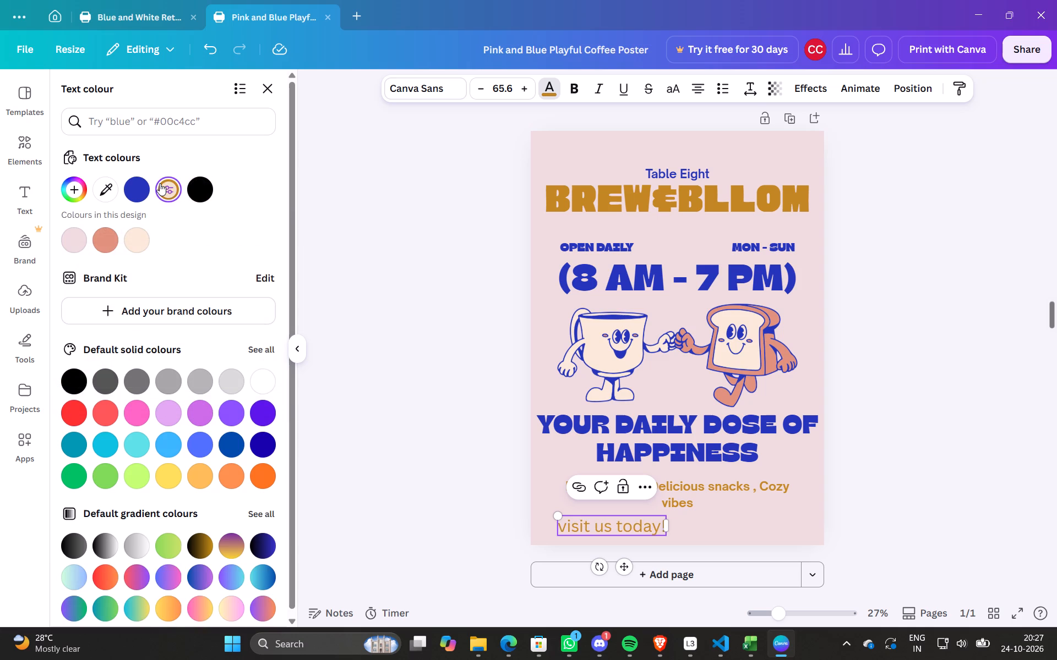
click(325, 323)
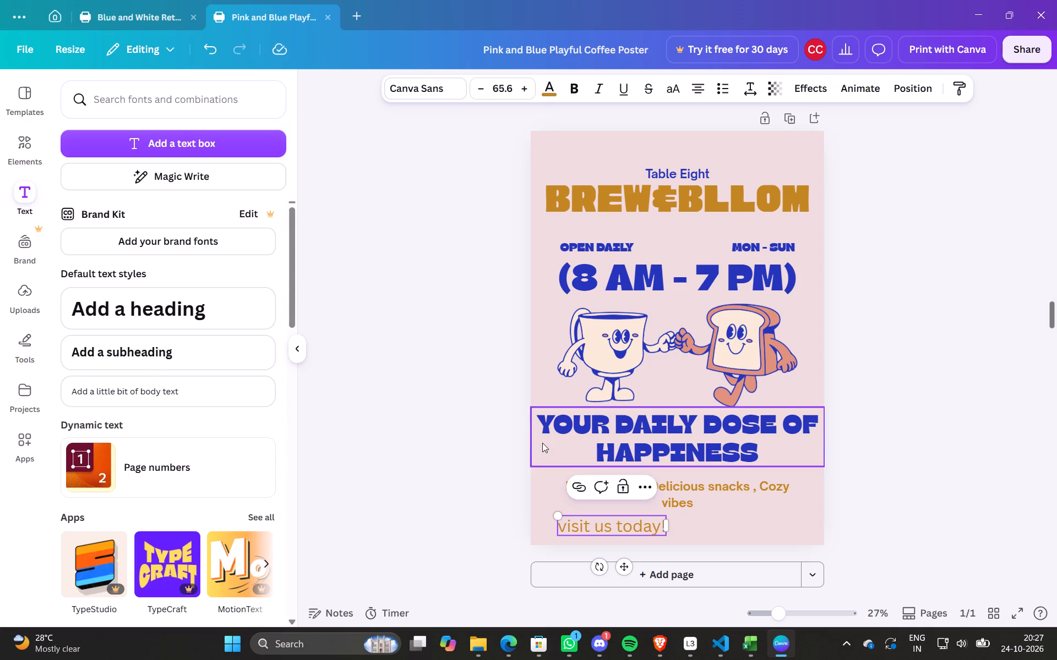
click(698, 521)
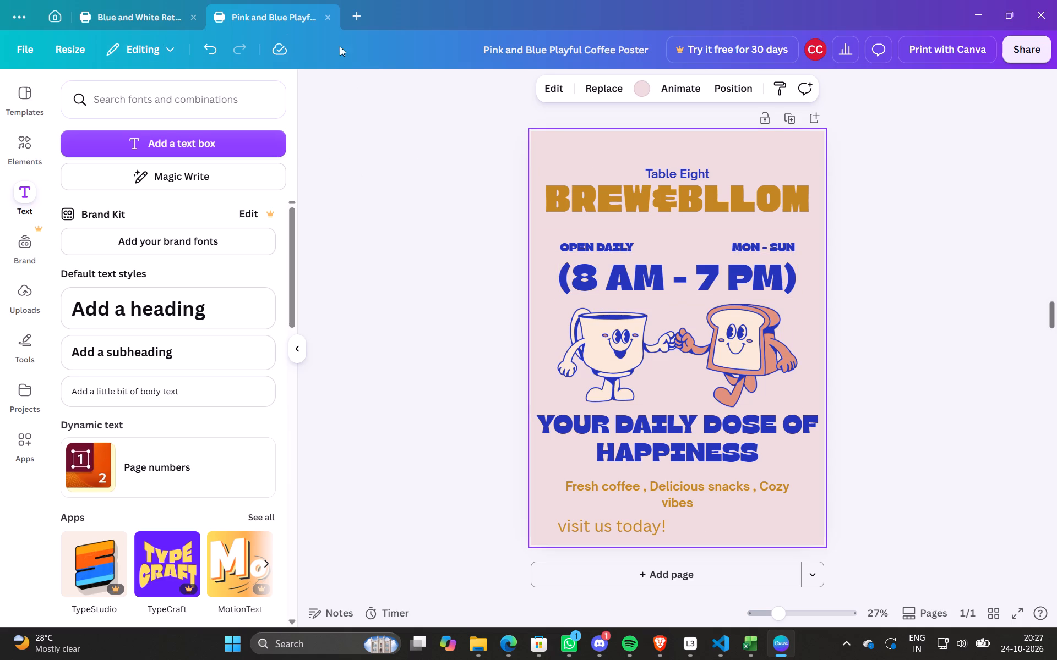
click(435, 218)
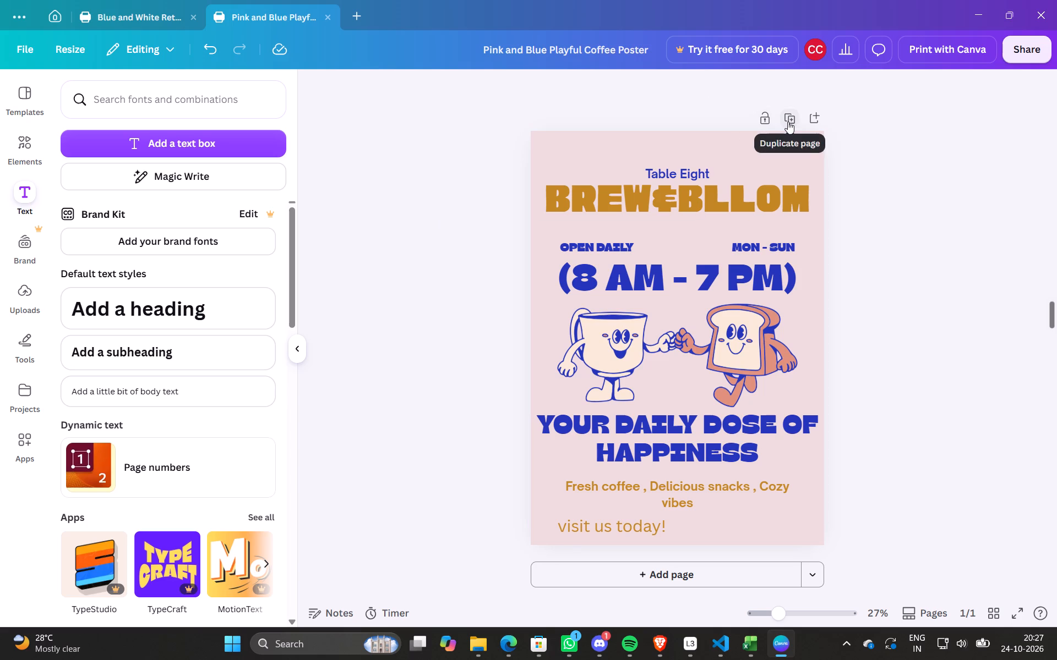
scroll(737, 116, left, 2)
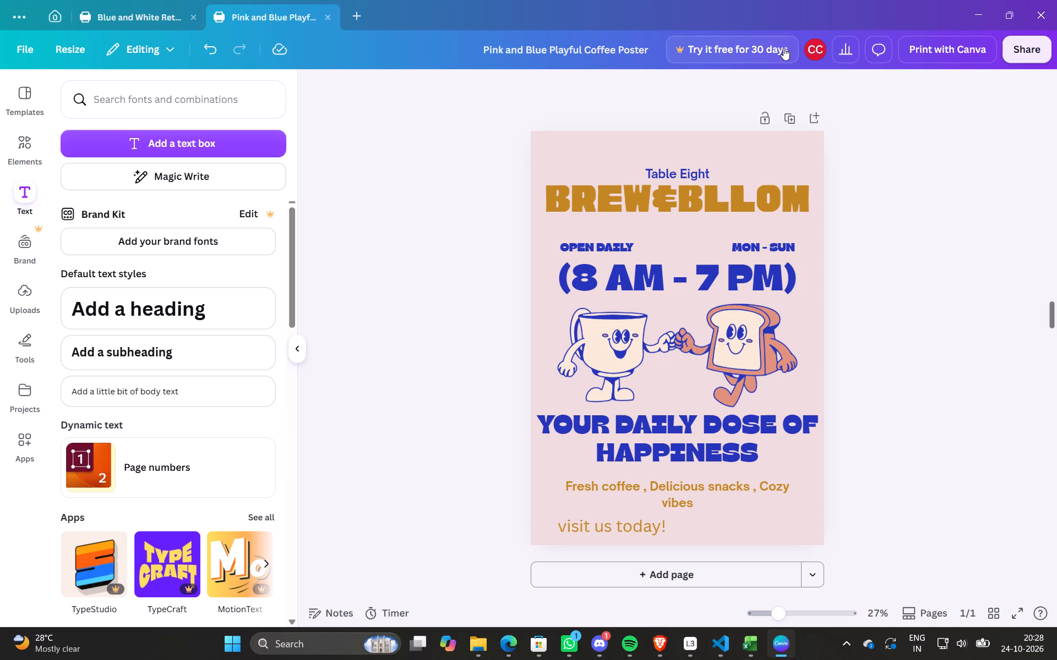
Preview the poster as a print product in sizes A2 and A1, and return to the design without ordering.
click(954, 53)
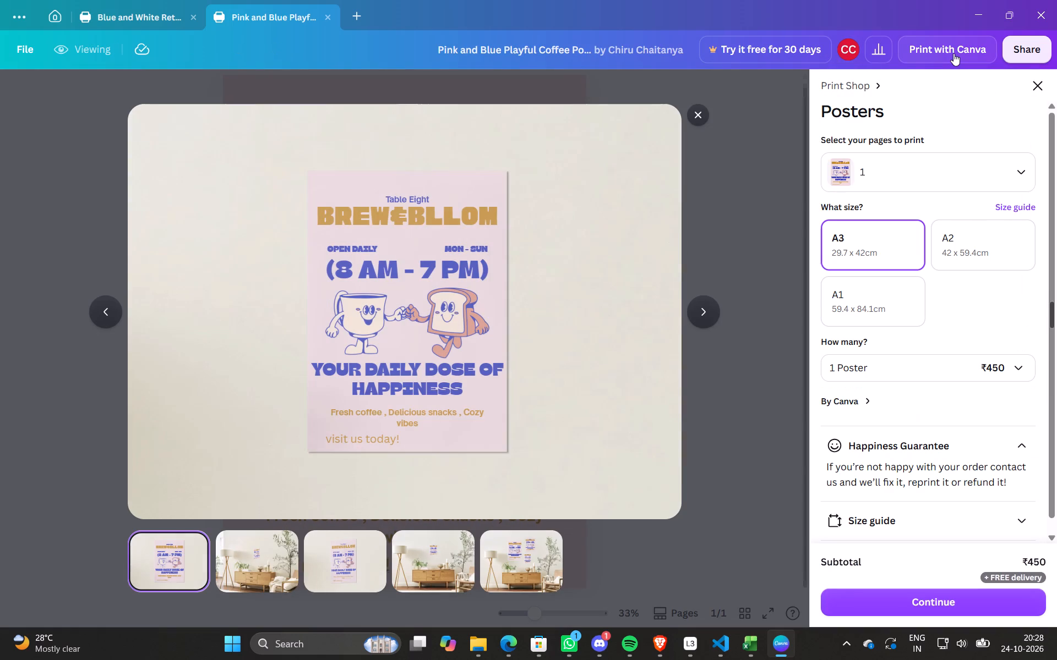
click(952, 230)
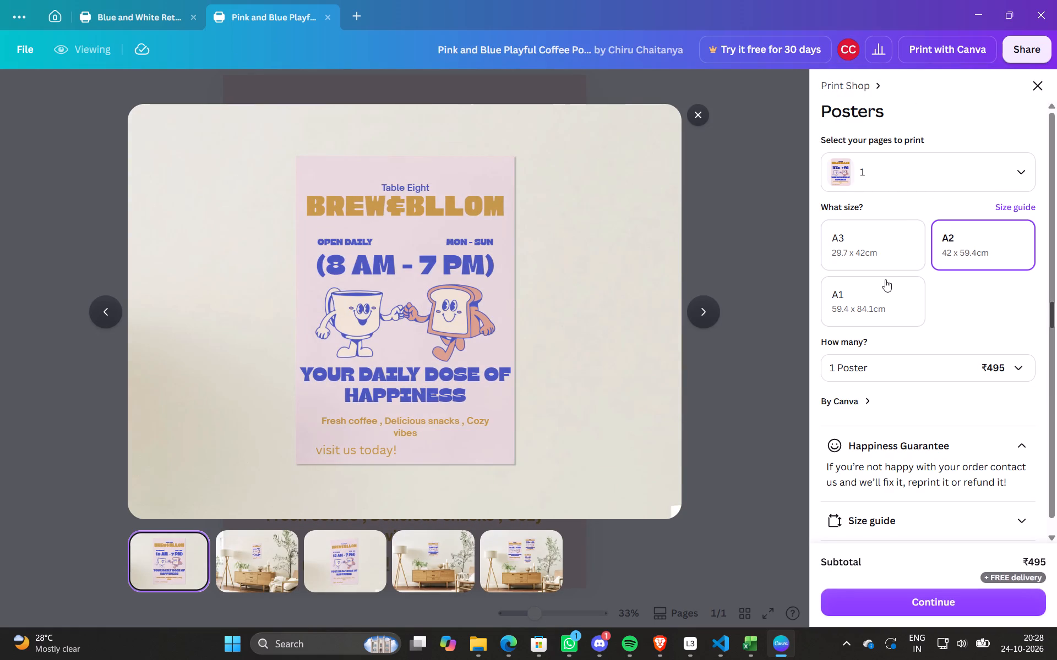
click(885, 279)
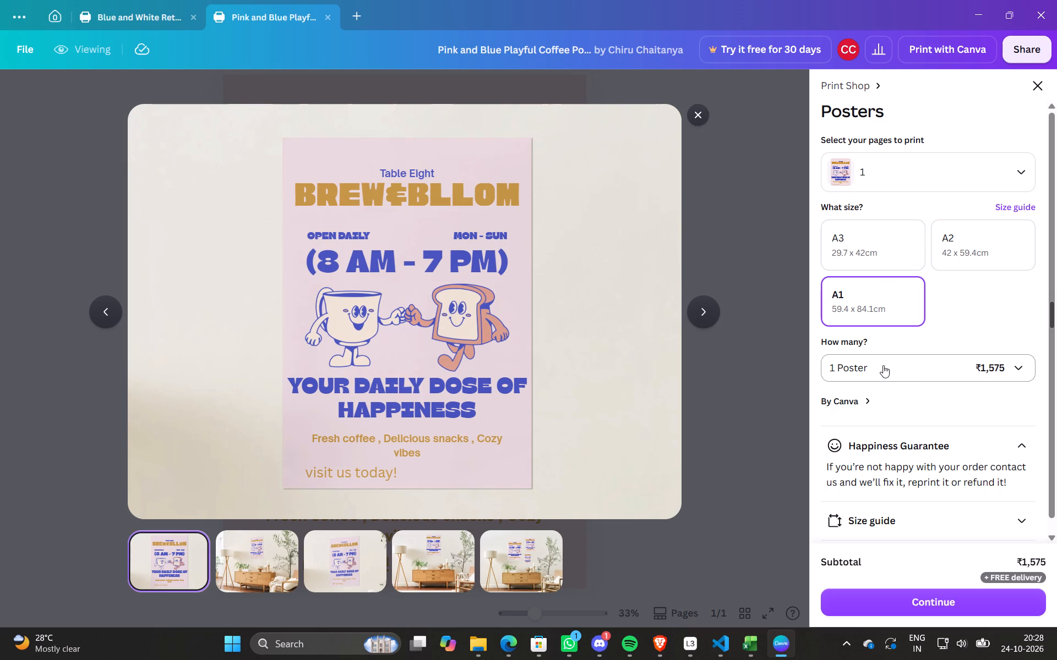
scroll(883, 365, down, 1)
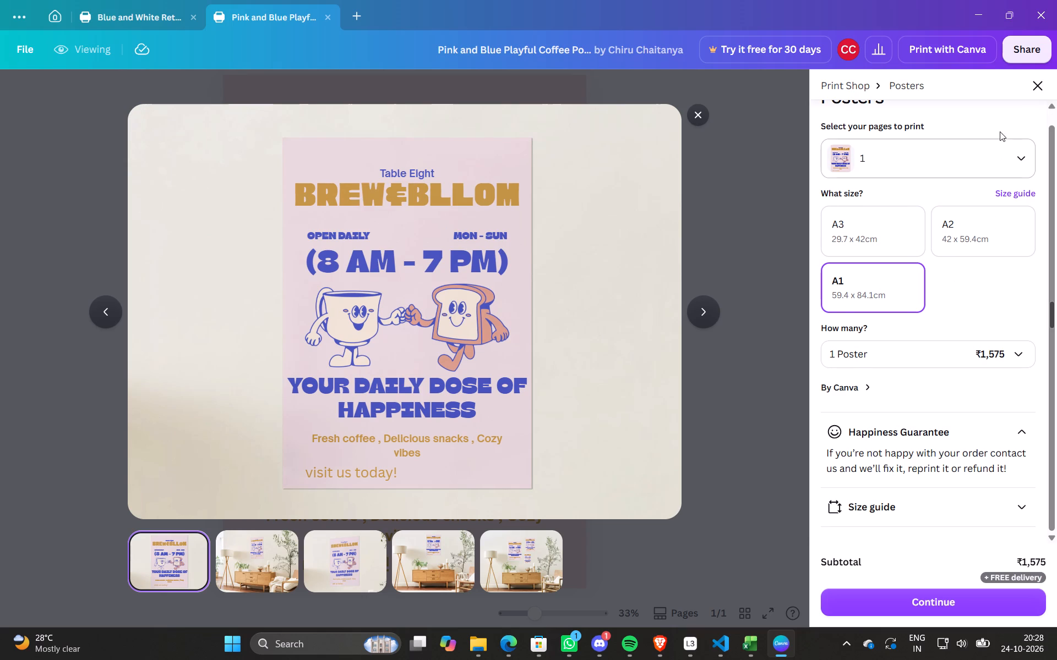
click(1037, 96)
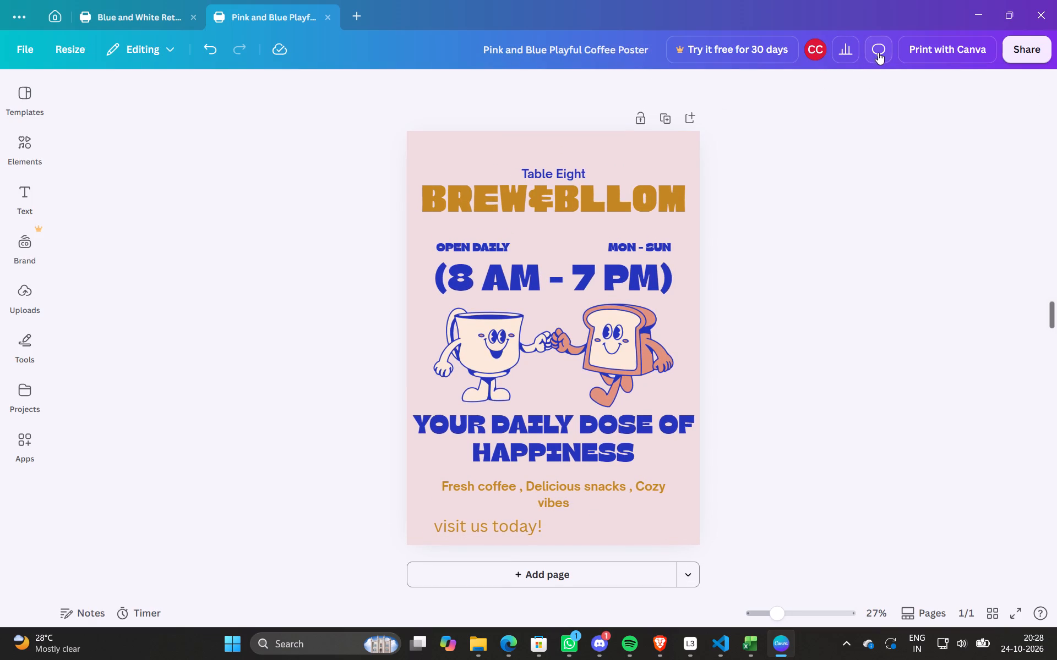
Make the coffee poster design available offline on this device.
click(280, 54)
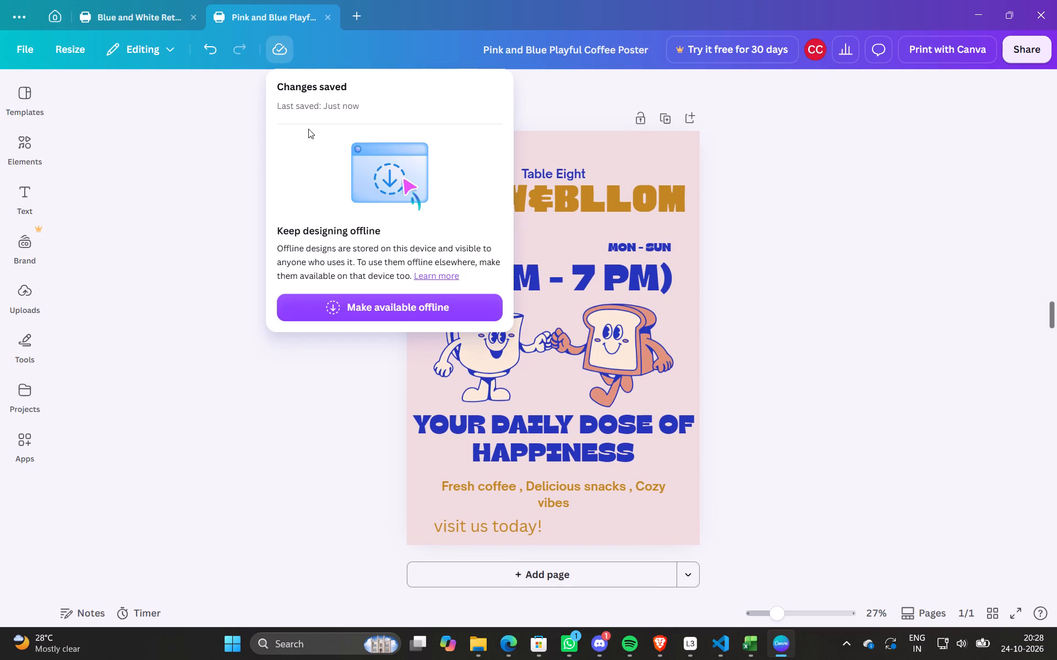
click(335, 302)
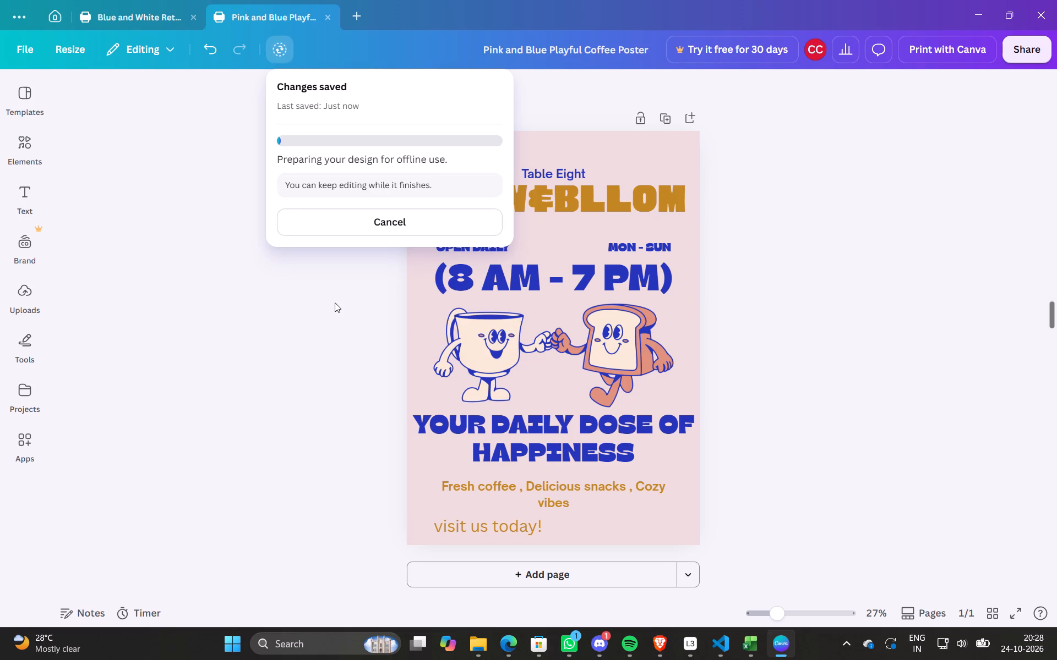